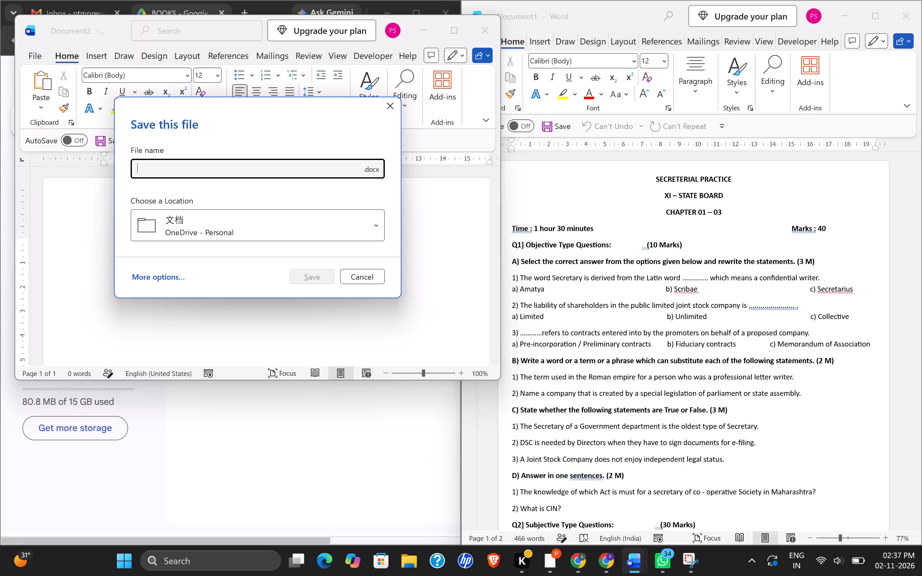
Save the new blank document with the file name "Micro Ch 01 to Ch 04." in the default OneDrive location.
{"action": "key", "text": "ctrl+v"}
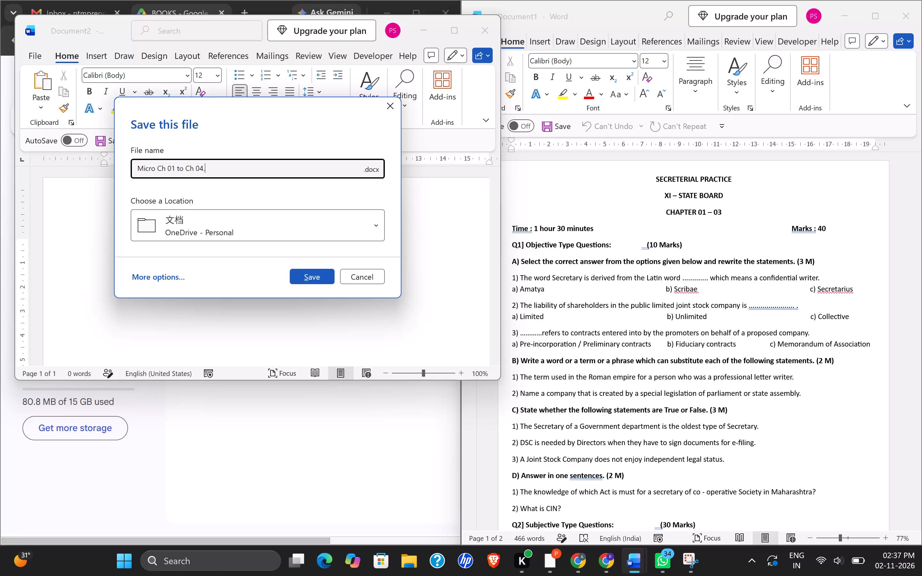
{"action": "left_click", "coordinate": [316, 276]}
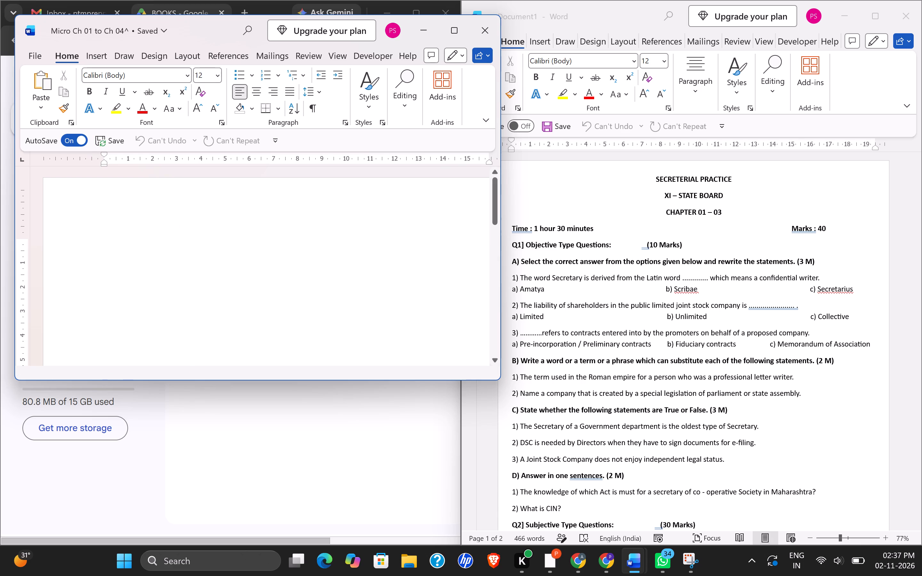
Narrow the blank page's left margin to about 1.2 cm and its top margin to about 1 cm.
{"action": "left_click", "coordinate": [156, 212]}
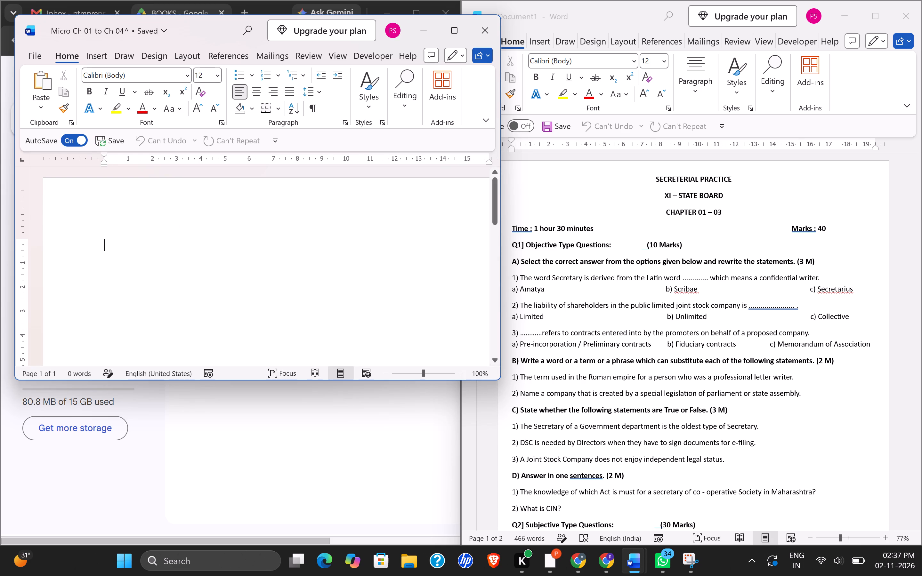
{"action": "left_click_drag", "start_coordinate": [103, 158], "coordinate": [81, 158]}
{"action": "left_click_drag", "start_coordinate": [105, 162], "coordinate": [74, 157]}
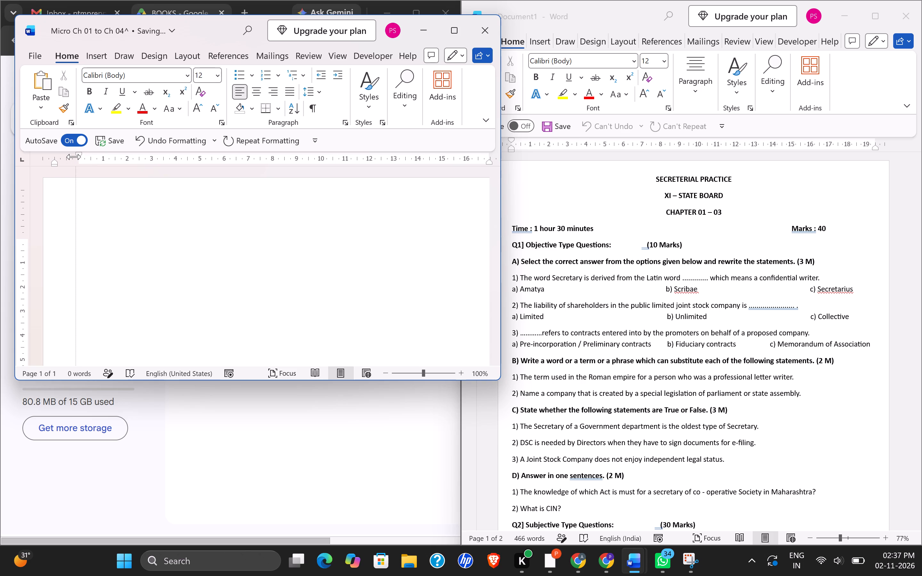
{"action": "left_click_drag", "start_coordinate": [74, 157], "coordinate": [73, 156]}
{"action": "left_click_drag", "start_coordinate": [19, 240], "coordinate": [20, 236]}
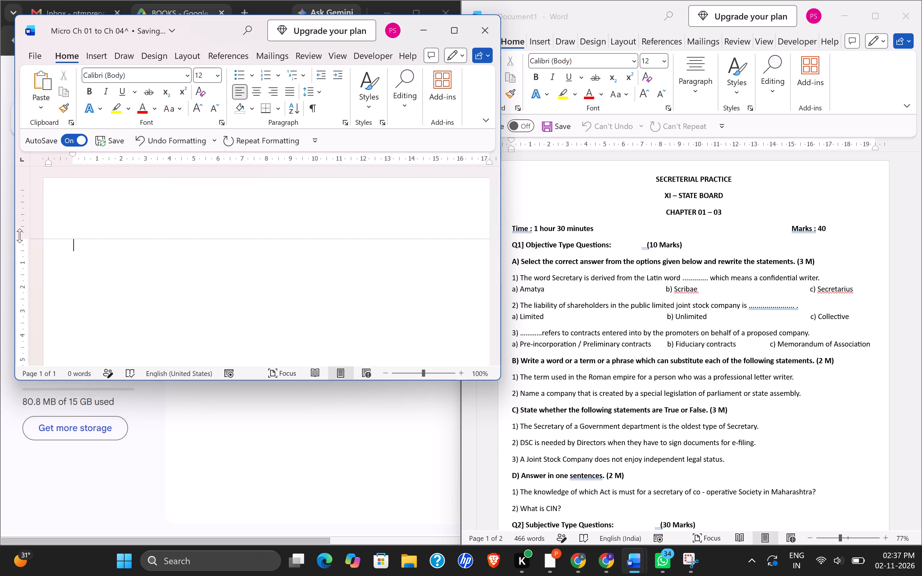
{"action": "left_click_drag", "start_coordinate": [20, 236], "coordinate": [32, 200]}
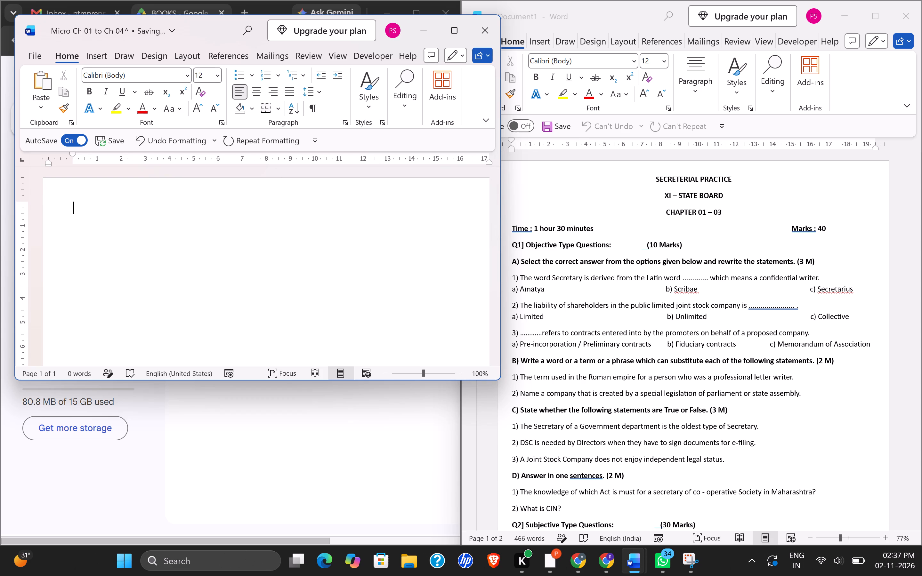
Enter "XI - CBSE" as the first heading line of the blank page.
{"action": "left_click", "coordinate": [138, 201]}
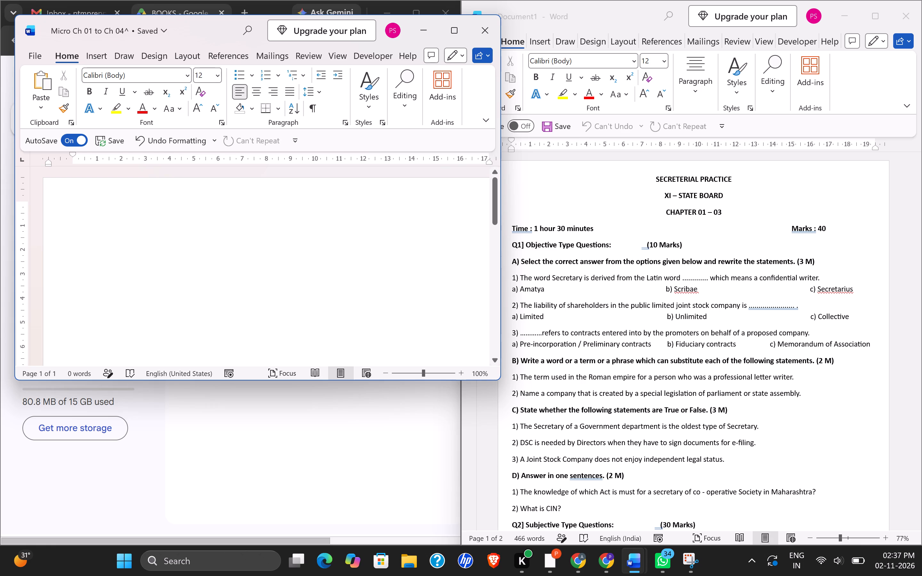
{"action": "key", "text": "shift+x"}
{"action": "type", "text": "I"}
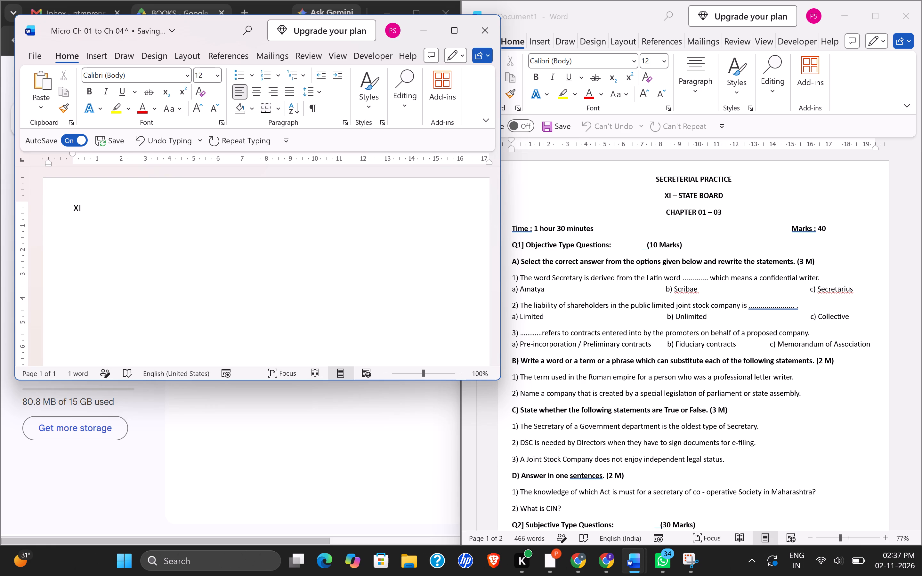
{"action": "key", "text": "space"}
{"action": "type", "text": "-"}
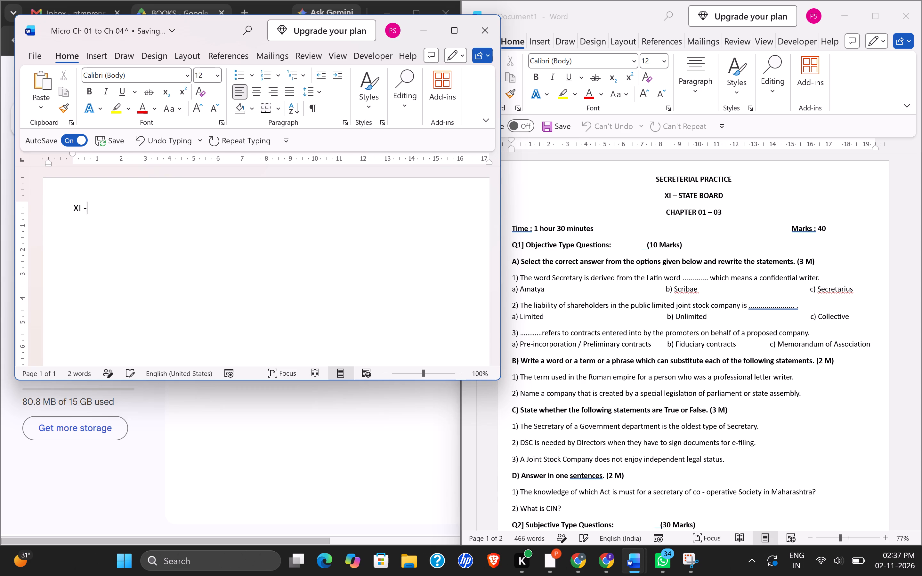
{"action": "key", "text": "space"}
{"action": "type", "text": "CBSE"}
{"action": "key", "text": "Return"}
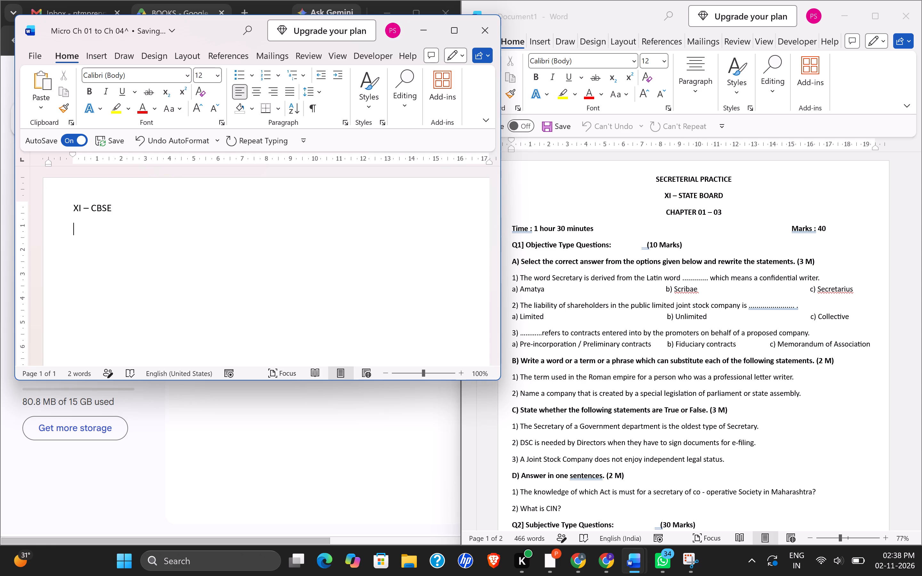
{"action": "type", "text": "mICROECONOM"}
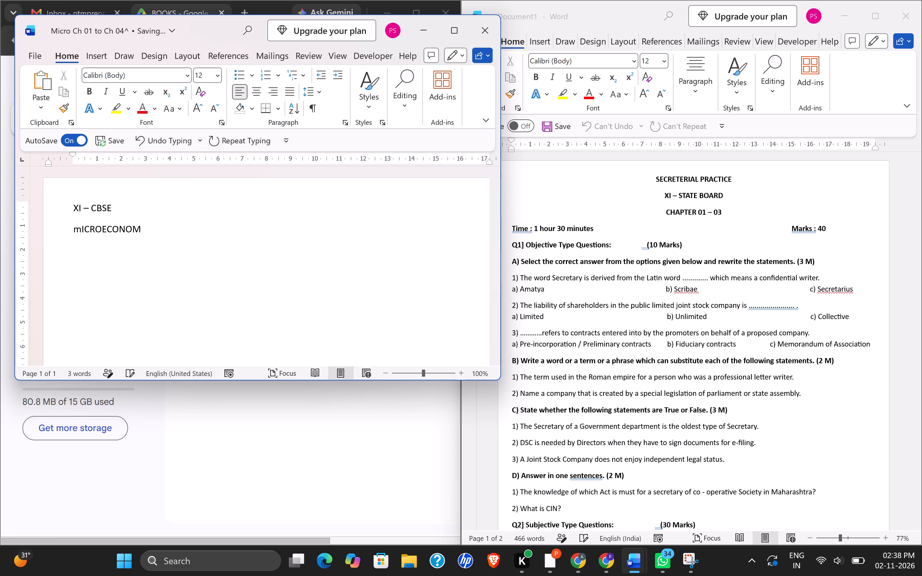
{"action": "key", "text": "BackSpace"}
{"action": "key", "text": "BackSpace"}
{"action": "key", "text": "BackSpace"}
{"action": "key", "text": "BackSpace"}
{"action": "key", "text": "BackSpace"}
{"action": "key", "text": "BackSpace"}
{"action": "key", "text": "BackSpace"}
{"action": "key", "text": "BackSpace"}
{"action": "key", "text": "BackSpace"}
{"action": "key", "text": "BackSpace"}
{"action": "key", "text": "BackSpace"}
Add the heading lines "MICROECONOMICS" and "CHAPTER 01 - 04" below the class and board line.
{"action": "type", "text": "MICROECONOMICS"}
{"action": "key", "text": "space"}
{"action": "key", "text": "Return"}
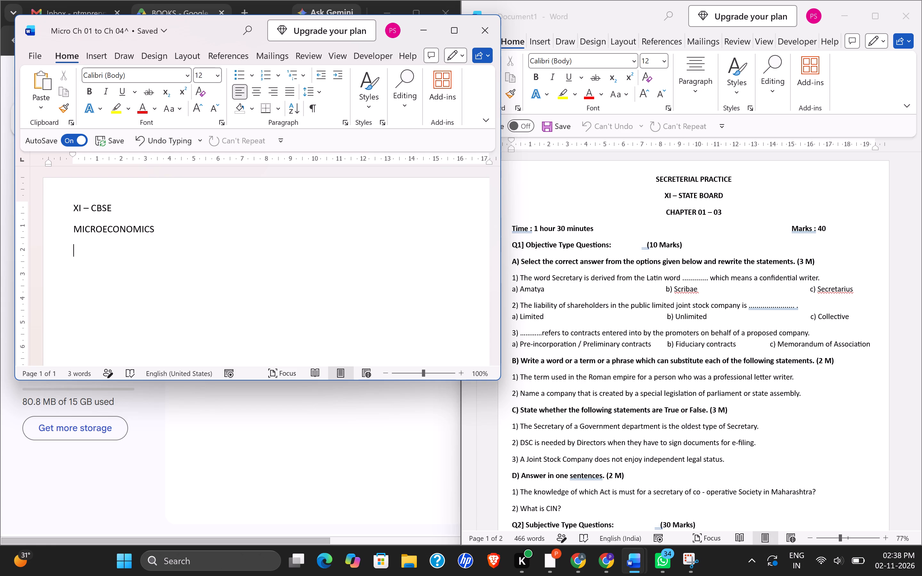
{"action": "key", "text": "shift+c"}
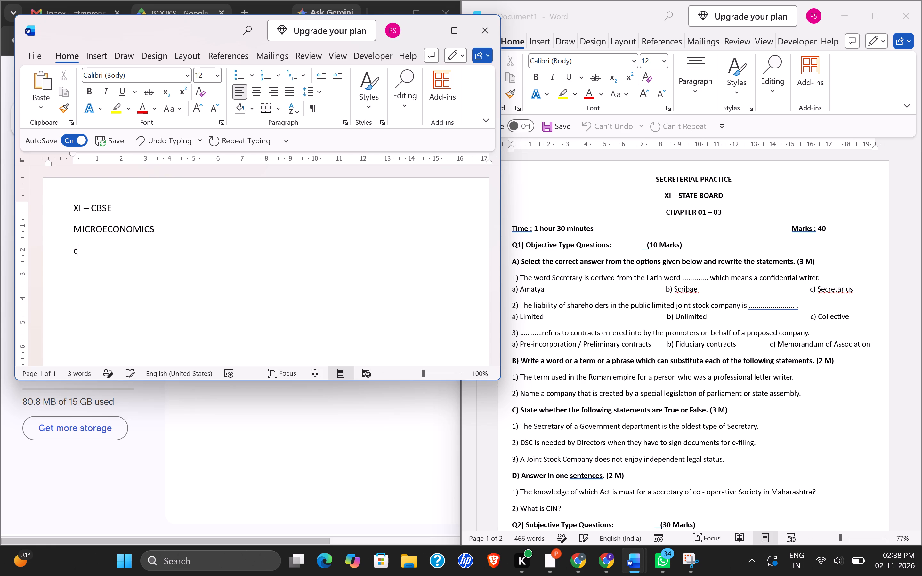
{"action": "key", "text": "BackSpace"}
{"action": "type", "text": "CHAPTER"}
{"action": "key", "text": "space"}
{"action": "type", "text": "01 - 04"}
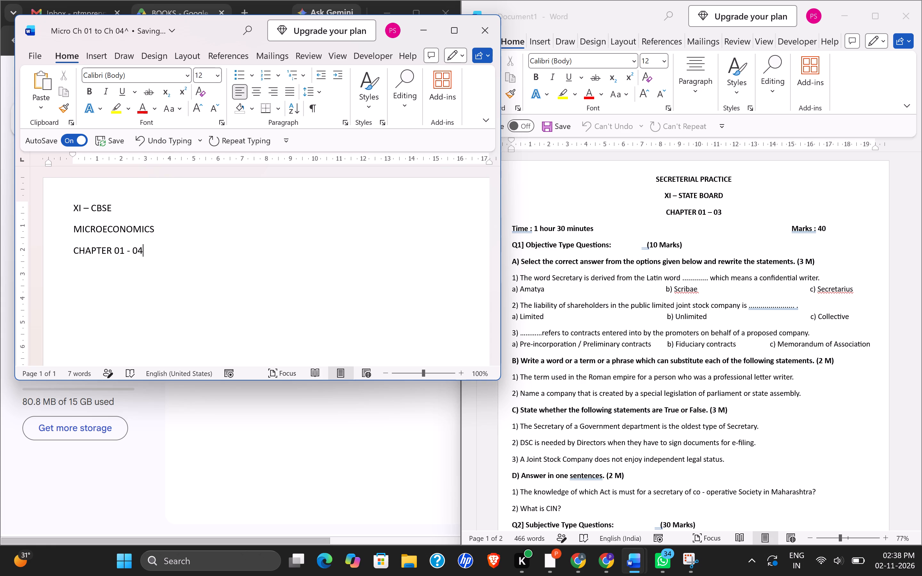
{"action": "key", "text": "Return"}
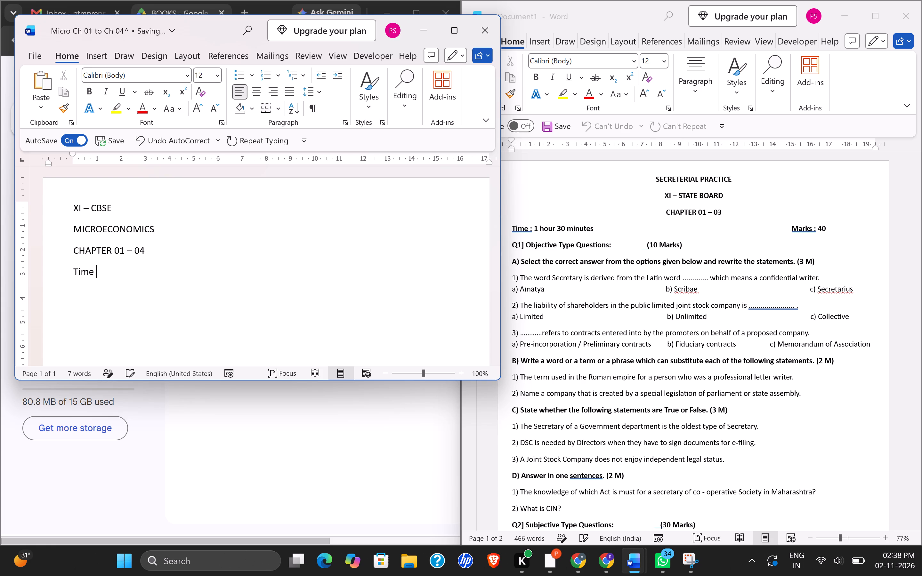
Write the exam duration as "Time : 2 Hours" on the line below the chapter heading.
{"action": "type", "text": ":"}
{"action": "key", "text": "space"}
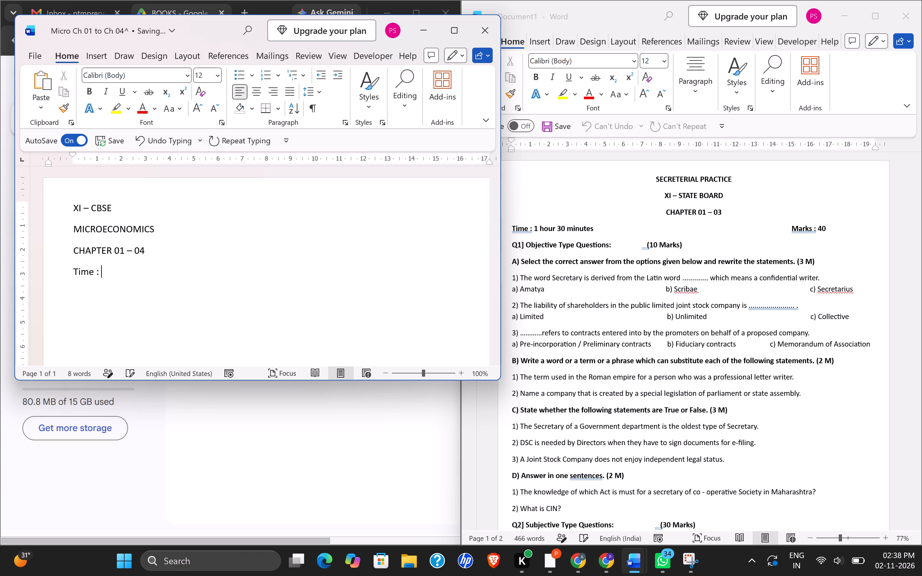
{"action": "key", "text": "4"}
{"action": "key", "text": "BackSpace"}
{"action": "key", "text": "space"}
{"action": "key", "text": "BackSpace"}
{"action": "type", "text": "2"}
{"action": "key", "text": "space"}
{"action": "type", "text": "Hours"}
Add "Marks : 40" on the duration line, spaced far across toward the page's right margin.
{"action": "key", "text": "space"}
{"action": "key", "text": "space"}
{"action": "key", "text": "space"}
{"action": "key", "text": "space"}
{"action": "key", "text": "space"}
{"action": "key", "text": "space"}
{"action": "key", "text": "space"}
{"action": "key", "text": "space"}
{"action": "key", "text": "space"}
{"action": "key", "text": "space"}
{"action": "key", "text": "space"}
{"action": "key", "text": "space"}
{"action": "key", "text": "space"}
{"action": "key", "text": "space"}
{"action": "key", "text": "space"}
{"action": "key", "text": "space"}
{"action": "key", "text": "space"}
{"action": "key", "text": "space"}
{"action": "key", "text": "space"}
{"action": "key", "text": "space"}
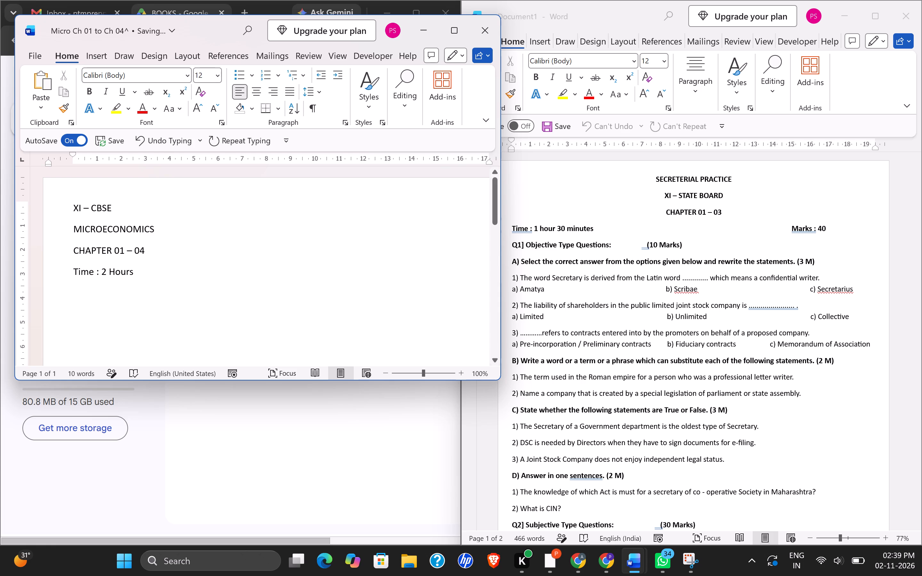
{"action": "key", "text": "space"}
{"action": "key", "text": "space"}
{"action": "key", "text": "space"}
{"action": "key", "text": "space"}
{"action": "key", "text": "space"}
{"action": "key", "text": "space"}
{"action": "key", "text": "space"}
{"action": "key", "text": "space"}
{"action": "key", "text": "space"}
{"action": "key", "text": "space"}
{"action": "key", "text": "space"}
{"action": "key", "text": "space"}
{"action": "key", "text": "space"}
{"action": "key", "text": "space"}
{"action": "key", "text": "space"}
{"action": "key", "text": "space"}
{"action": "key", "text": "space"}
{"action": "key", "text": "space"}
{"action": "key", "text": "space"}
{"action": "key", "text": "space"}
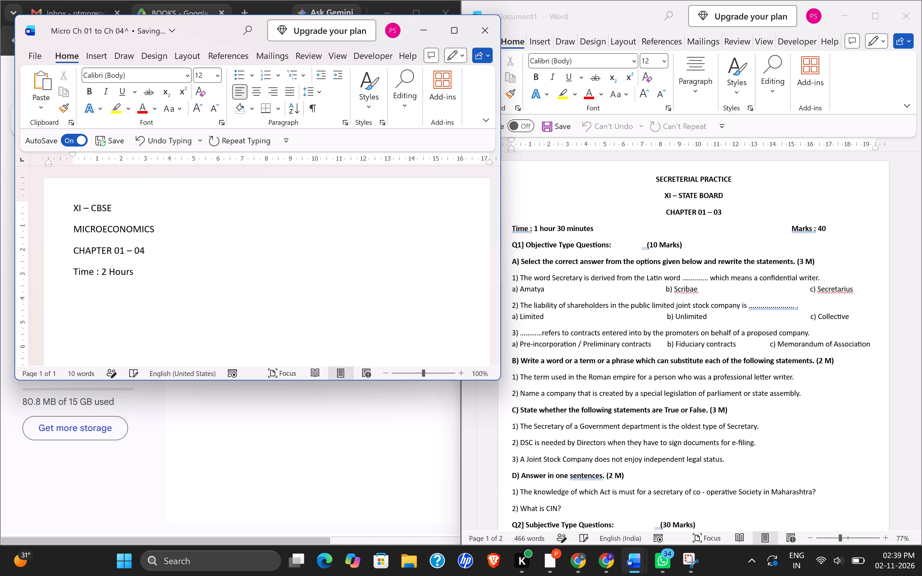
{"action": "key", "text": "space"}
{"action": "key", "text": "space"}
{"action": "key", "text": "space"}
{"action": "key", "text": "space"}
{"action": "key", "text": "space"}
{"action": "key", "text": "space"}
{"action": "key", "text": "space"}
{"action": "key", "text": "space"}
{"action": "key", "text": "space"}
{"action": "key", "text": "space"}
{"action": "key", "text": "space"}
{"action": "key", "text": "space"}
{"action": "type", "text": "Ma"}
{"action": "type", "text": "rks"}
{"action": "key", "text": "space"}
{"action": "type", "text": ":"}
{"action": "key", "text": "space"}
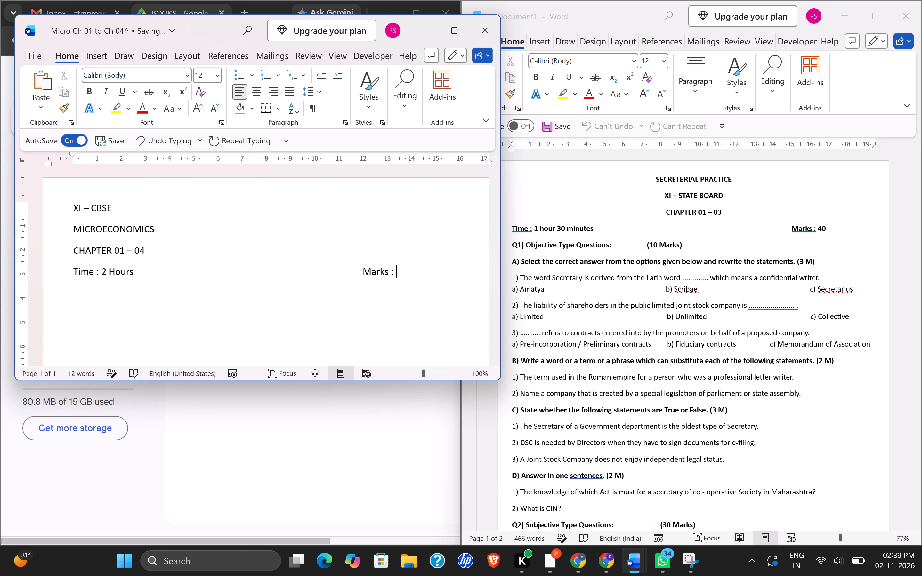
{"action": "type", "text": "40"}
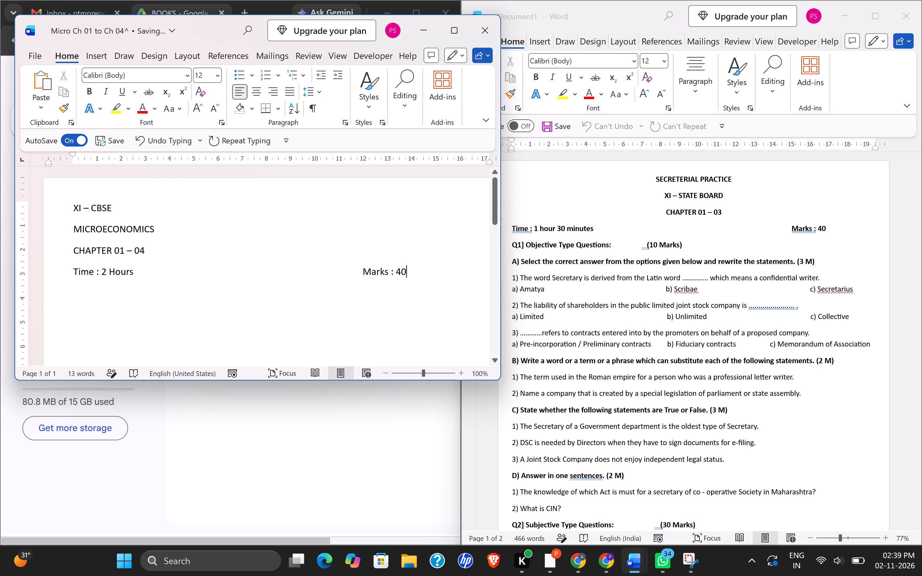
Make the three heading lines, from "XI – CBSE" to "CHAPTER 01 – 04", bold and centred.
{"action": "left_click_drag", "start_coordinate": [74, 206], "coordinate": [165, 252]}
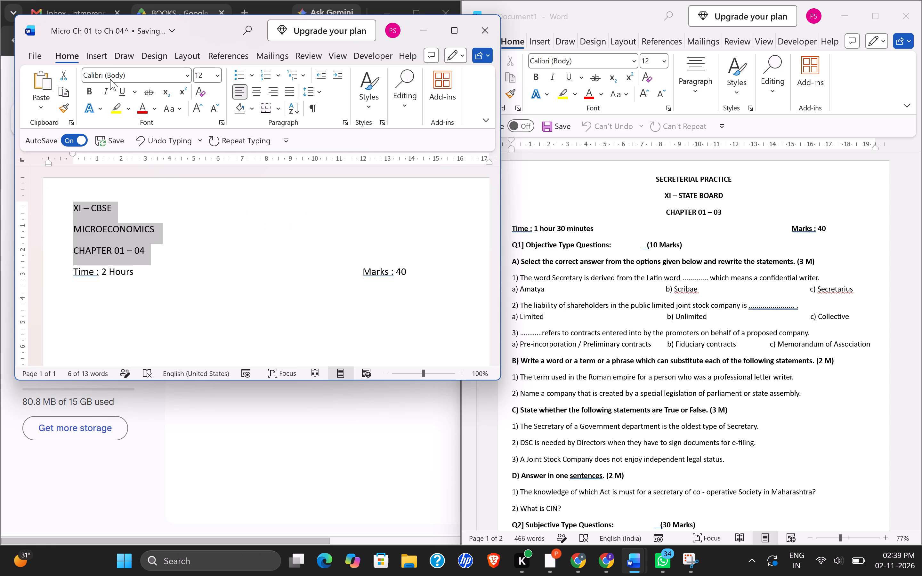
{"action": "left_click", "coordinate": [85, 94]}
{"action": "left_click", "coordinate": [256, 88]}
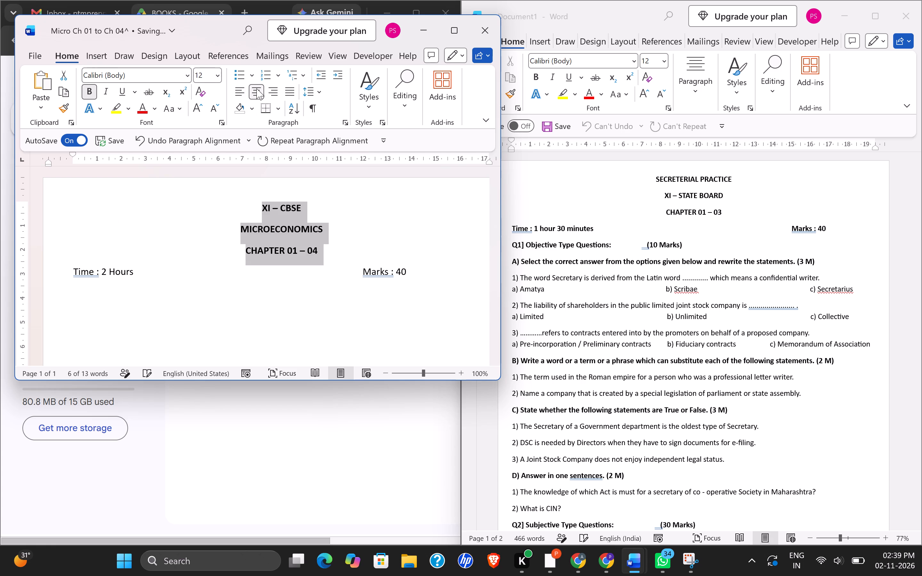
{"action": "left_click", "coordinate": [268, 285]}
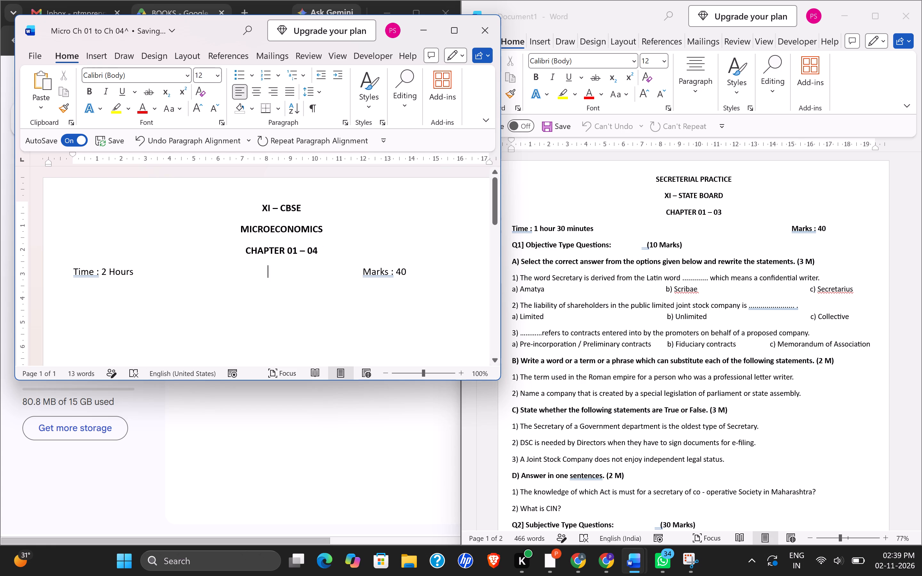
Make the whole time and marks line bold.
{"action": "left_click_drag", "start_coordinate": [56, 270], "coordinate": [420, 260]}
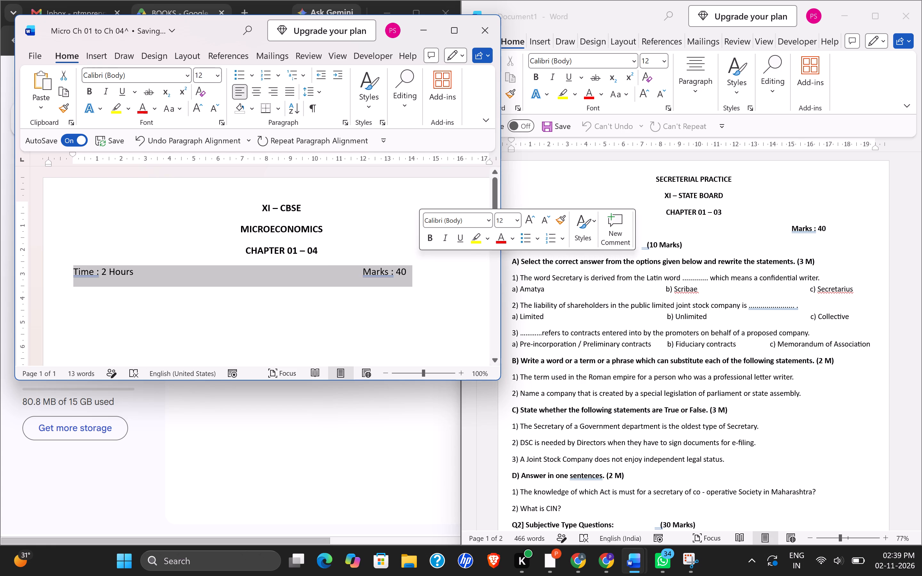
{"action": "left_click", "coordinate": [427, 241]}
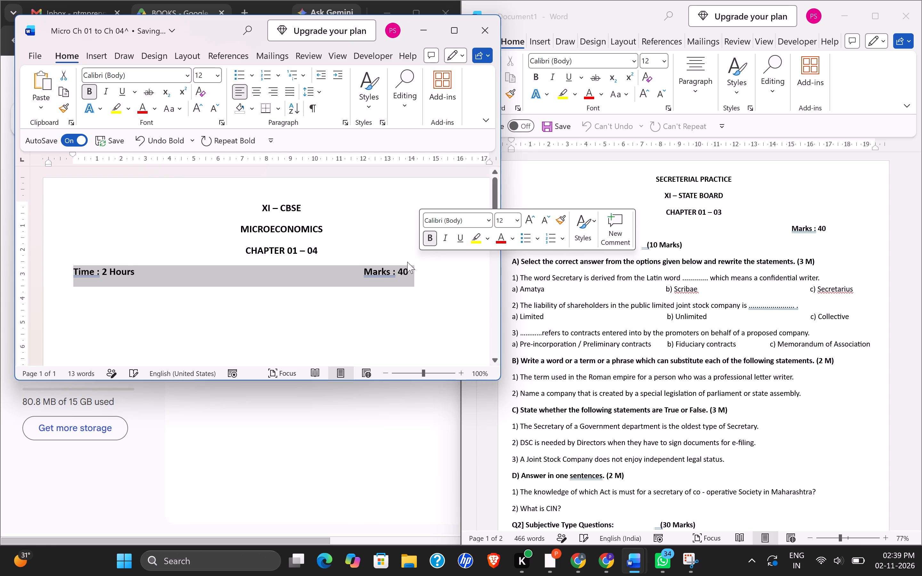
{"action": "left_click", "coordinate": [357, 274]}
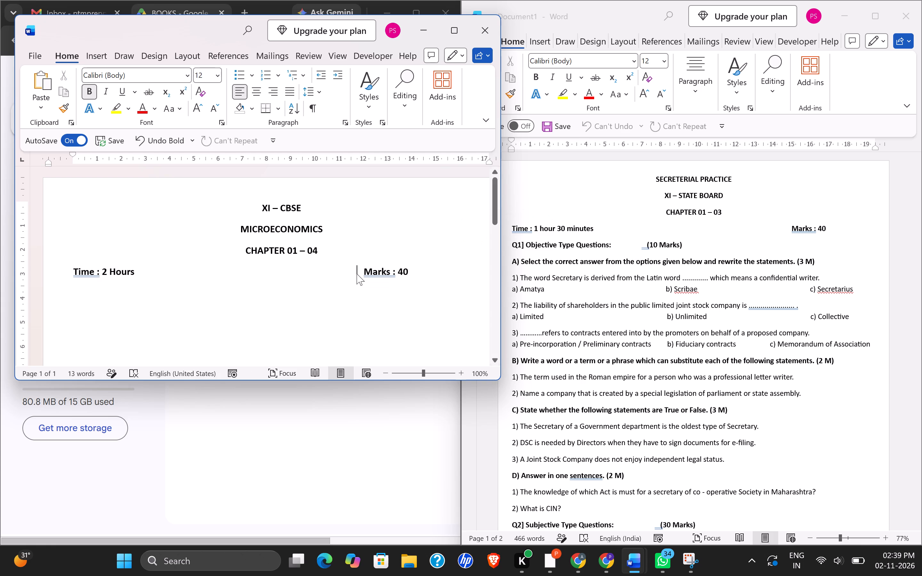
Shift "Marks : 40" farther toward the page's right margin by widening the gap of spaces before it.
{"action": "left_click", "coordinate": [363, 275]}
{"action": "key", "text": "space"}
{"action": "key", "text": "space"}
{"action": "key", "text": "space"}
{"action": "key", "text": "space"}
{"action": "key", "text": "space"}
{"action": "key", "text": "space"}
{"action": "key", "text": "space"}
{"action": "key", "text": "space"}
{"action": "key", "text": "space"}
{"action": "key", "text": "space"}
{"action": "key", "text": "space"}
{"action": "key", "text": "space"}
{"action": "key", "text": "space"}
{"action": "key", "text": "space"}
{"action": "key", "text": "space"}
{"action": "key", "text": "space"}
{"action": "key", "text": "space"}
{"action": "key", "text": "space"}
{"action": "key", "text": "space"}
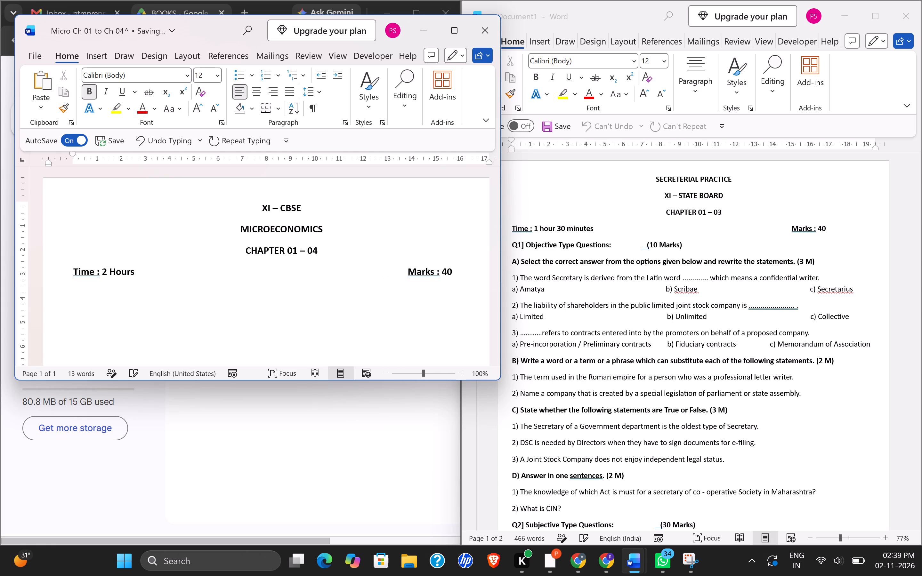
{"action": "scroll", "coordinate": [363, 275], "scroll_direction": "left", "scroll_amount": 2}
{"action": "key", "text": "space"}
{"action": "key", "text": "space"}
{"action": "key", "text": "space"}
{"action": "key", "text": "space"}
{"action": "key", "text": "space"}
{"action": "key", "text": "space"}
{"action": "key", "text": "space"}
{"action": "key", "text": "space"}
{"action": "key", "text": "space"}
{"action": "key", "text": "space"}
{"action": "key", "text": "space"}
{"action": "key", "text": "space"}
{"action": "key", "text": "space"}
{"action": "key", "text": "space"}
{"action": "key", "text": "space"}
{"action": "key", "text": "space"}
{"action": "key", "text": "space"}
{"action": "key", "text": "space"}
{"action": "key", "text": "space"}
{"action": "key", "text": "space"}
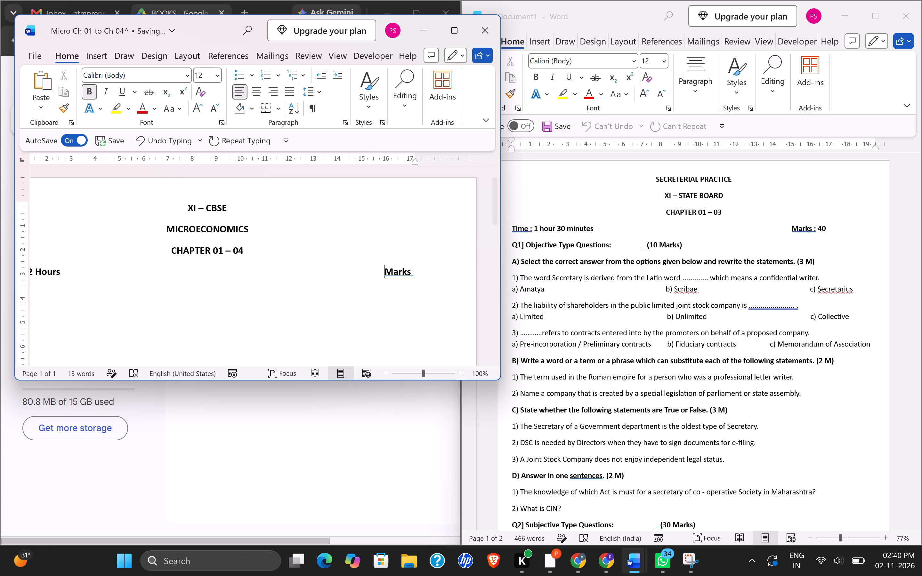
{"action": "left_click", "coordinate": [424, 275]}
{"action": "key", "text": "space"}
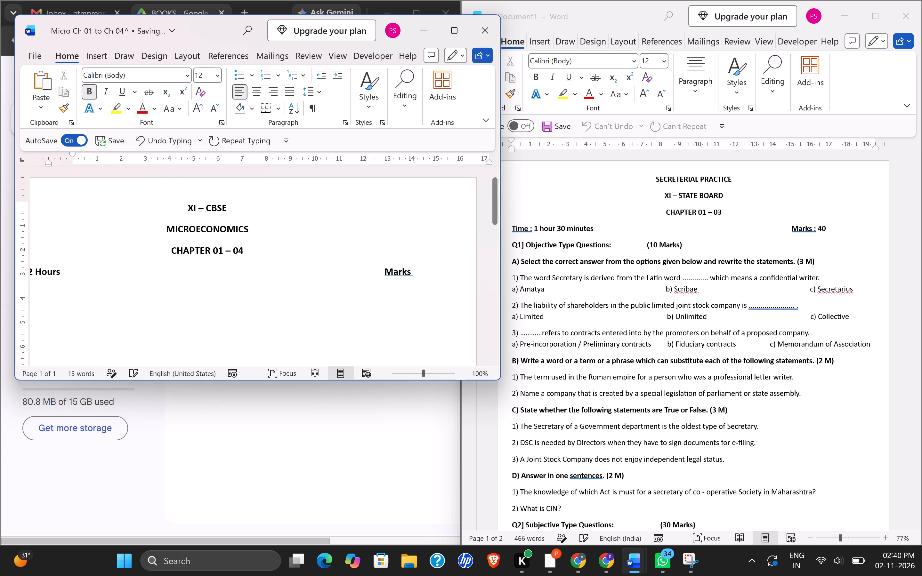
{"action": "key", "text": "BackSpace"}
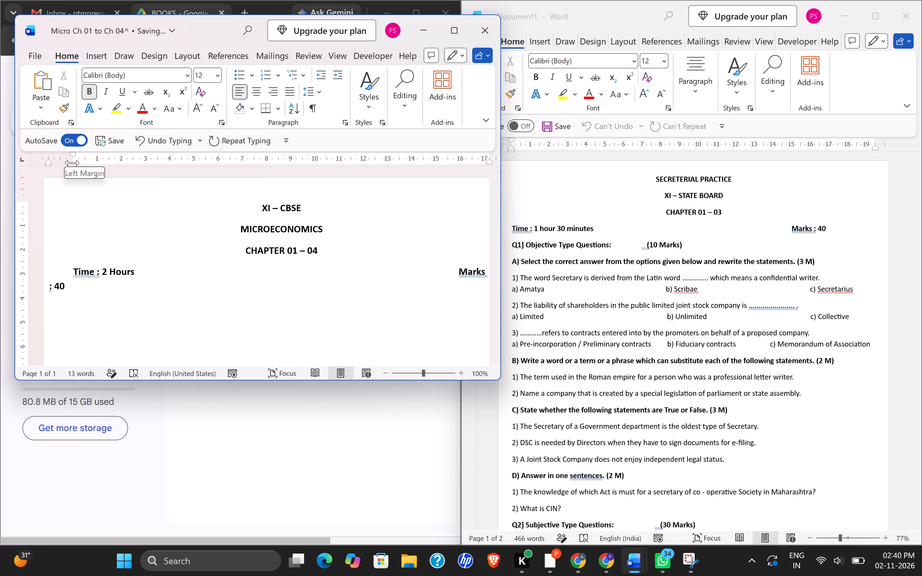
Narrow both page margins, aligning the time line's left indent with the margin and extending the right edge to about 19 cm on the ruler.
{"action": "left_click_drag", "start_coordinate": [72, 163], "coordinate": [61, 163]}
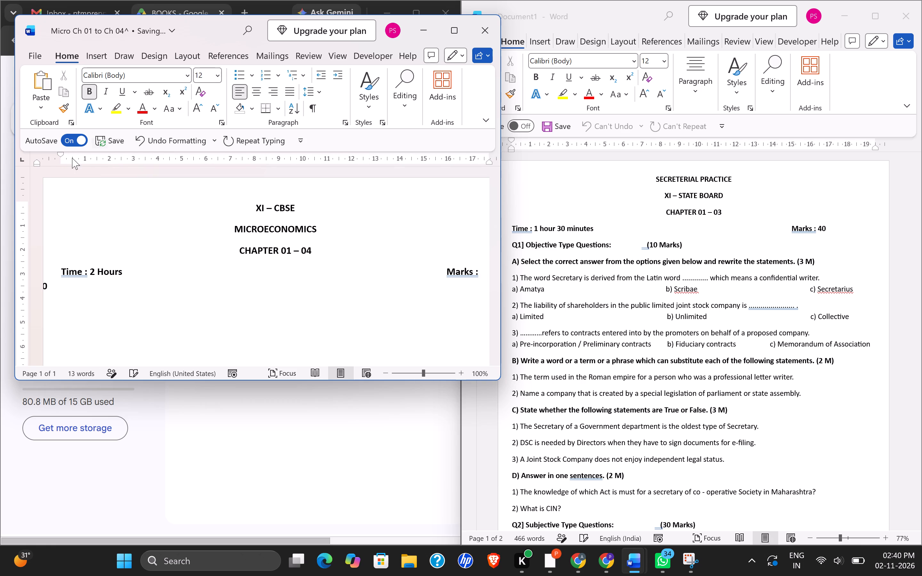
{"action": "left_click_drag", "start_coordinate": [37, 161], "coordinate": [62, 161]}
{"action": "scroll", "coordinate": [223, 163], "scroll_direction": "left", "scroll_amount": 2}
{"action": "scroll", "coordinate": [447, 174], "scroll_direction": "left", "scroll_amount": 1}
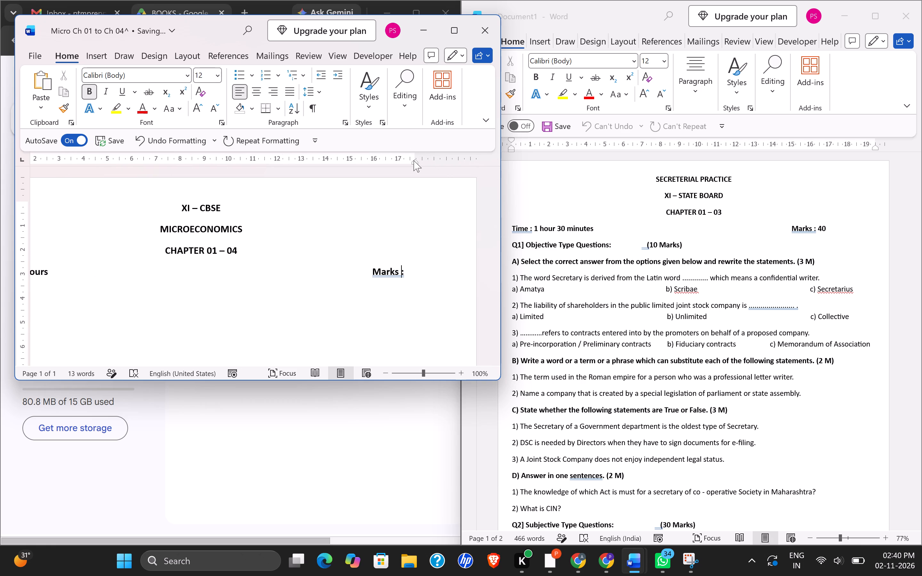
{"action": "left_click_drag", "start_coordinate": [413, 157], "coordinate": [433, 157]}
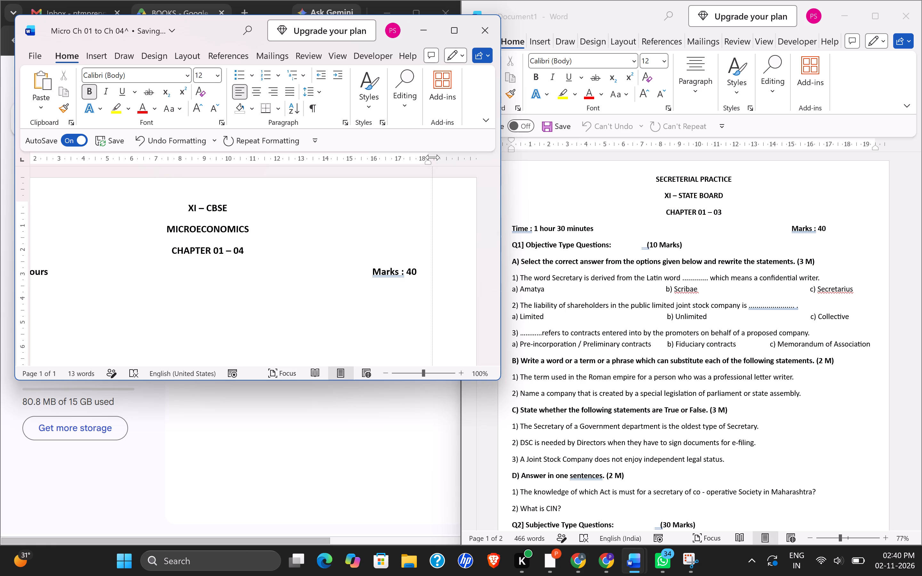
{"action": "left_click_drag", "start_coordinate": [433, 157], "coordinate": [451, 157]}
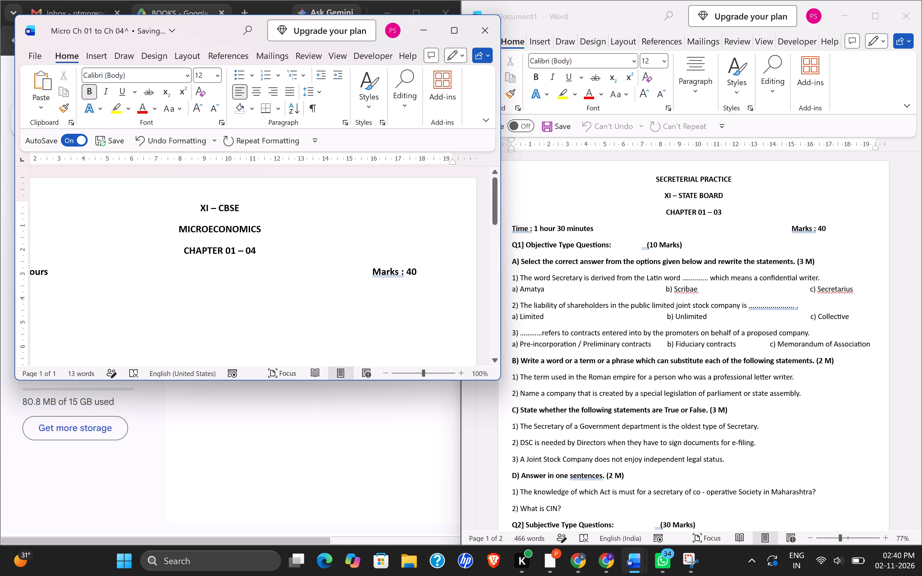
Add more spaces before "Marks : 40" so it sits close to the widened right margin.
{"action": "left_click", "coordinate": [373, 272]}
{"action": "key", "text": "space"}
{"action": "key", "text": "space"}
{"action": "key", "text": "space"}
{"action": "key", "text": "space"}
{"action": "key", "text": "space"}
{"action": "key", "text": "space"}
{"action": "key", "text": "space"}
{"action": "key", "text": "space"}
{"action": "key", "text": "space"}
{"action": "key", "text": "space"}
{"action": "key", "text": "space"}
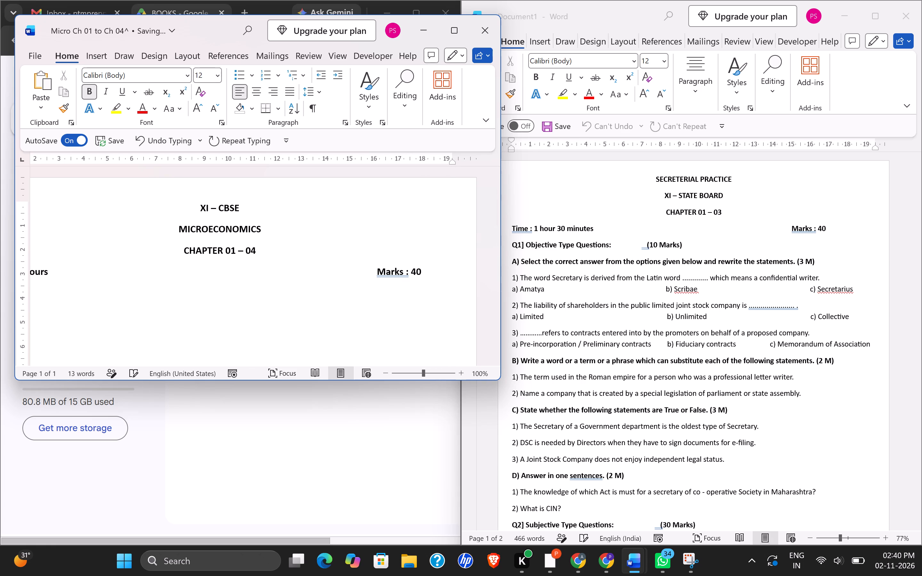
{"action": "key", "text": "space"}
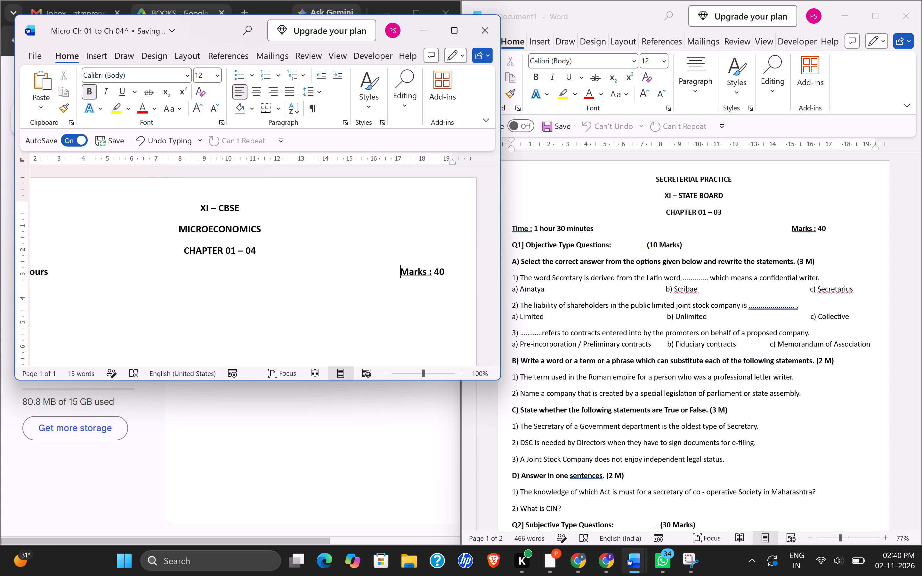
Start a new line below the time and marks line.
{"action": "left_click", "coordinate": [451, 278]}
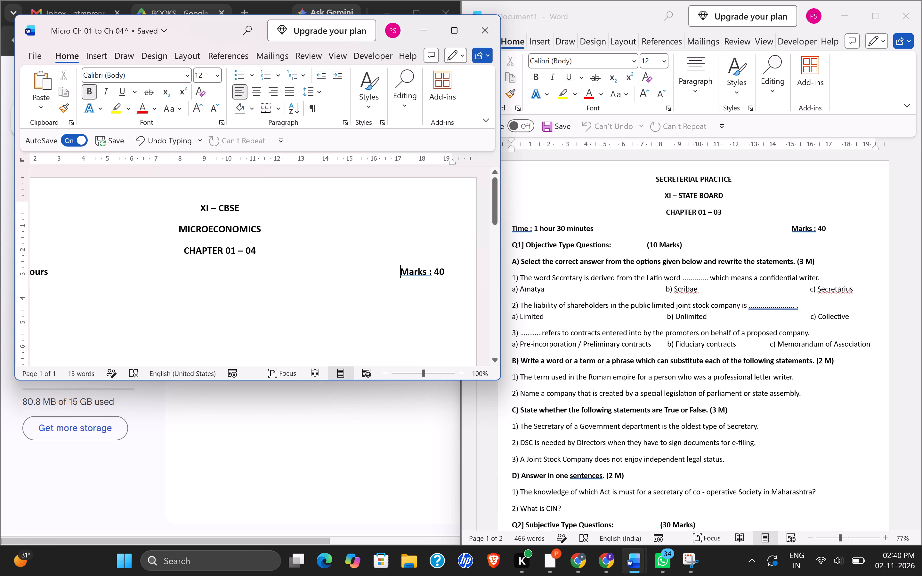
{"action": "key", "text": "Return"}
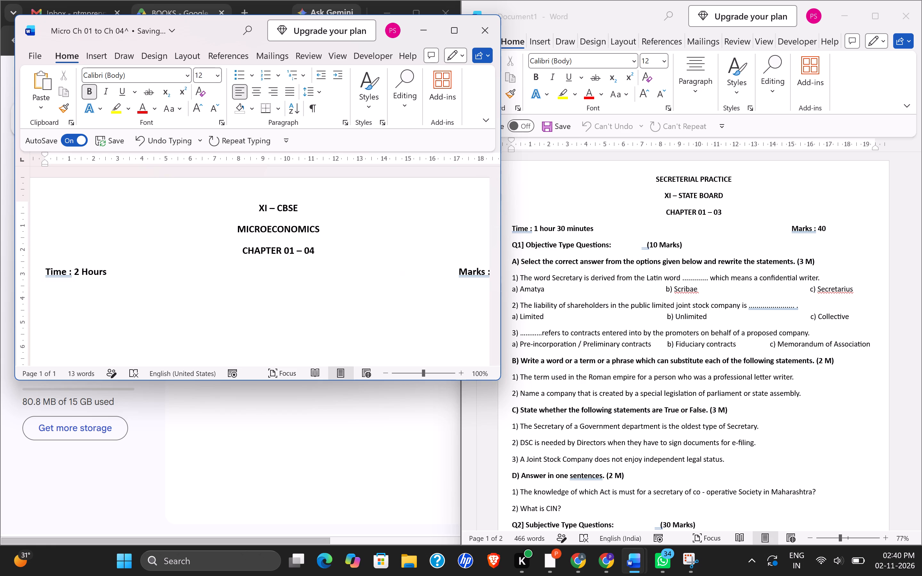
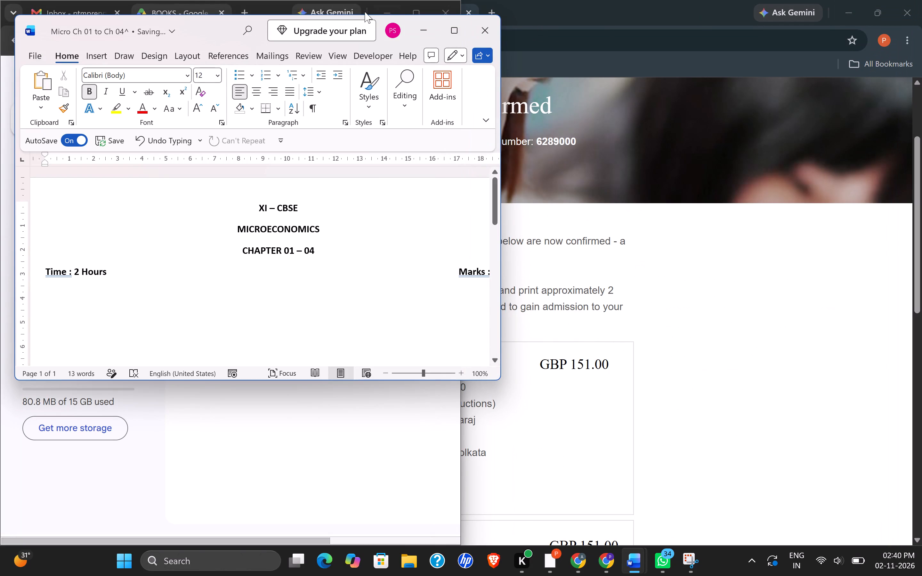
Minimize the browser window with the BOOKS Google Drive tab that sits behind the test paper document.
{"action": "left_click", "coordinate": [389, 8]}
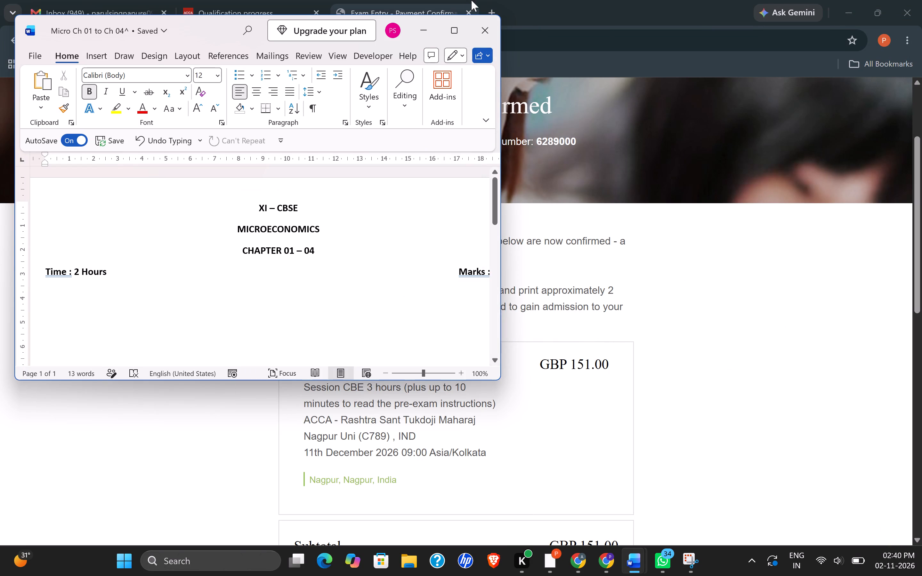
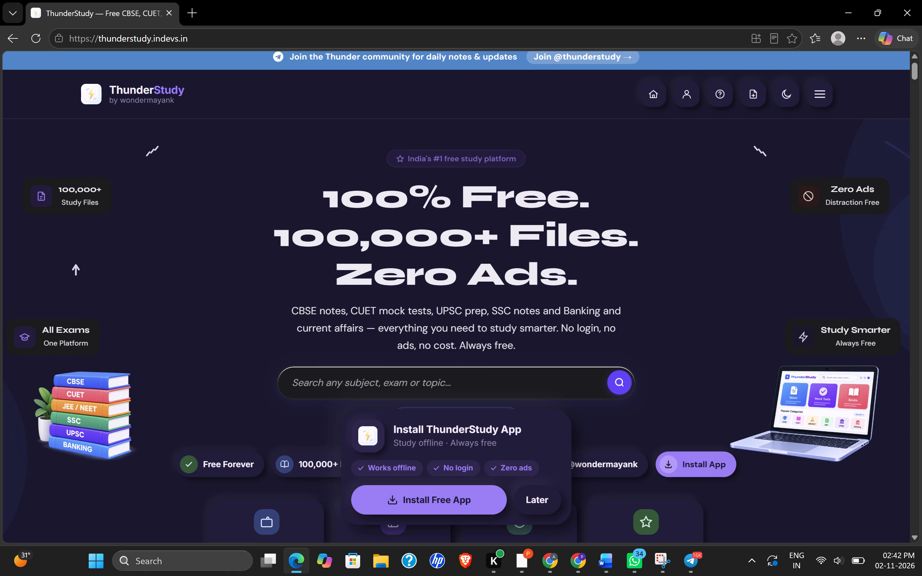
Search the ThunderStudy site for Microeconomics.
{"action": "scroll", "coordinate": [442, 384], "scroll_direction": "down", "scroll_amount": 2}
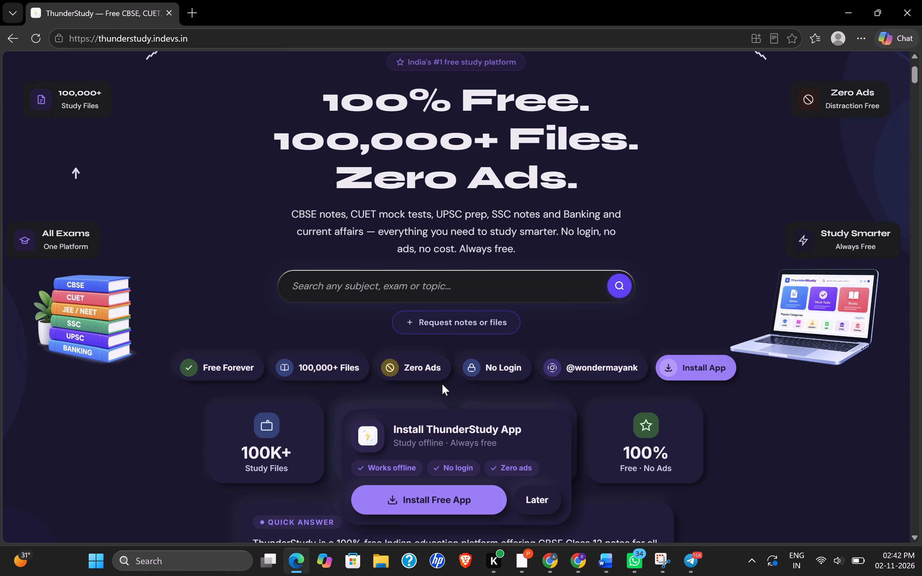
{"action": "left_click", "coordinate": [429, 283]}
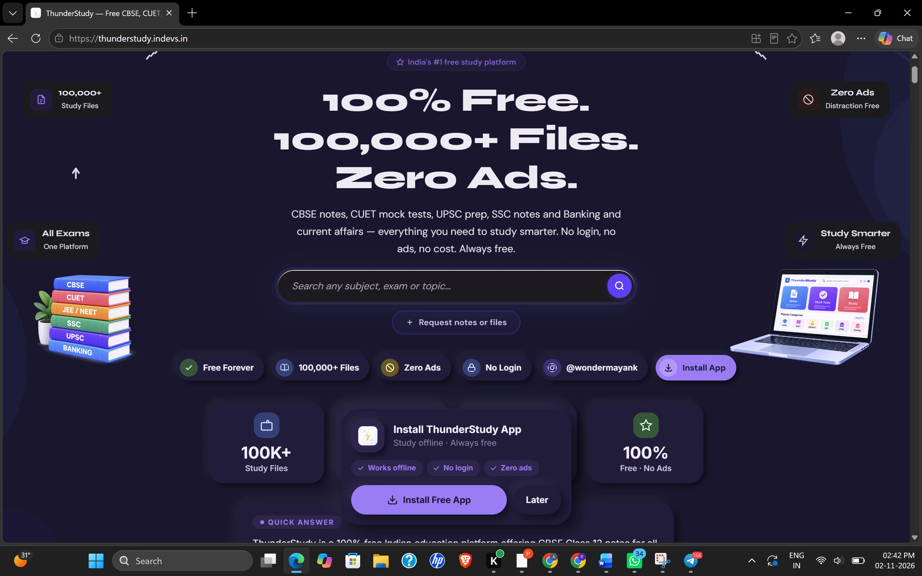
{"action": "key", "text": "shift+m"}
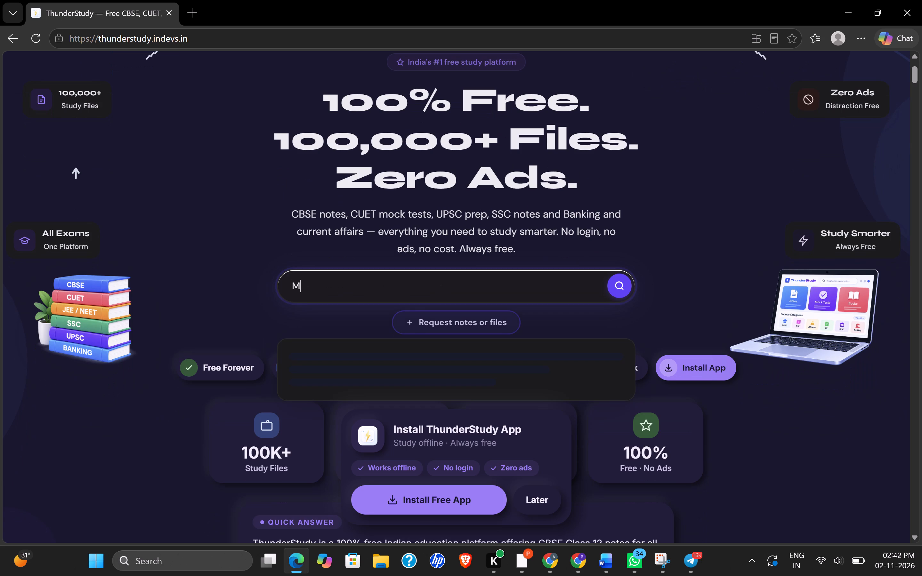
{"action": "type", "text": "icro"}
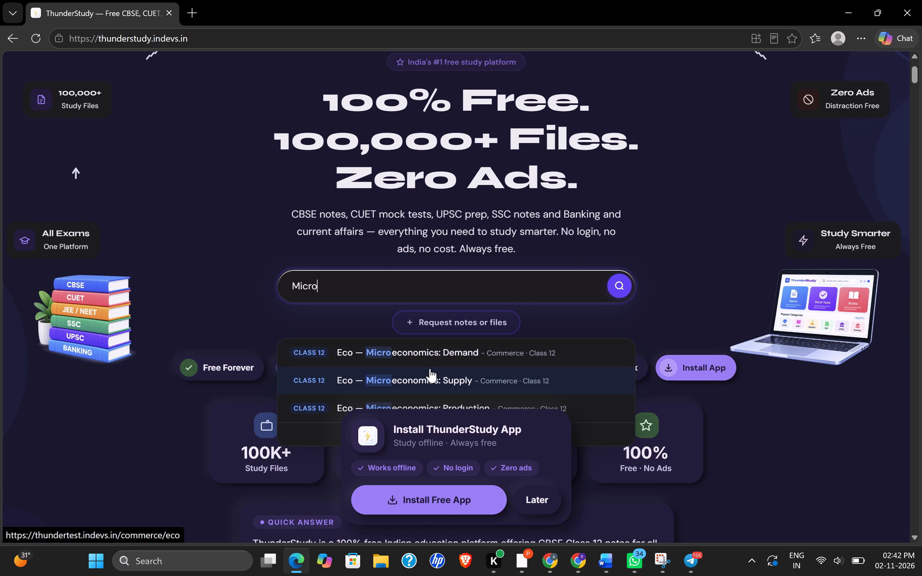
{"action": "scroll", "coordinate": [430, 369], "scroll_direction": "down", "scroll_amount": 2}
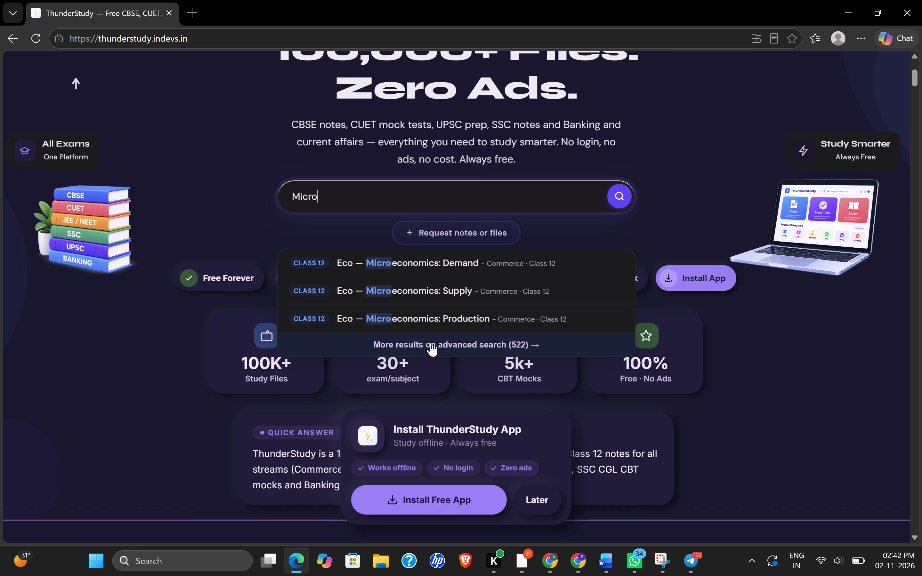
{"action": "left_click", "coordinate": [374, 175]}
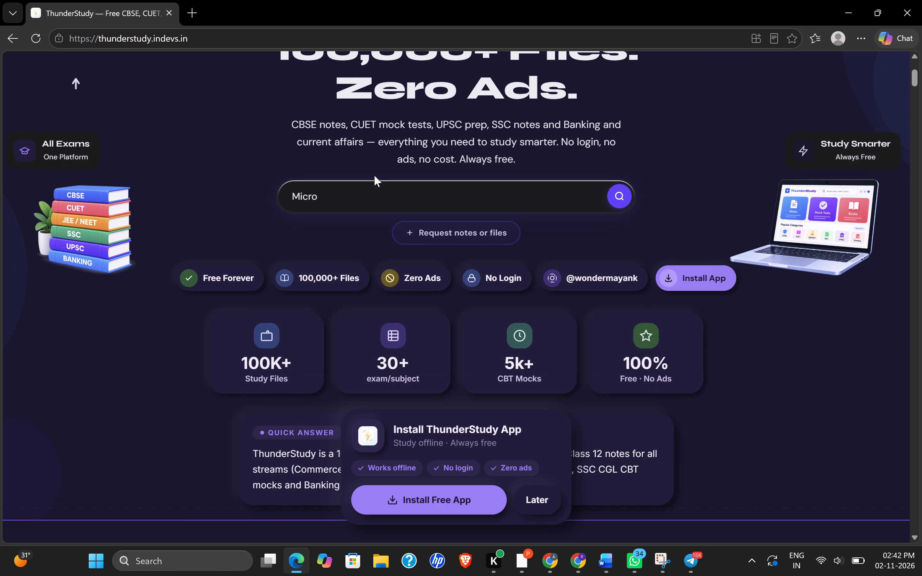
{"action": "left_click", "coordinate": [372, 204]}
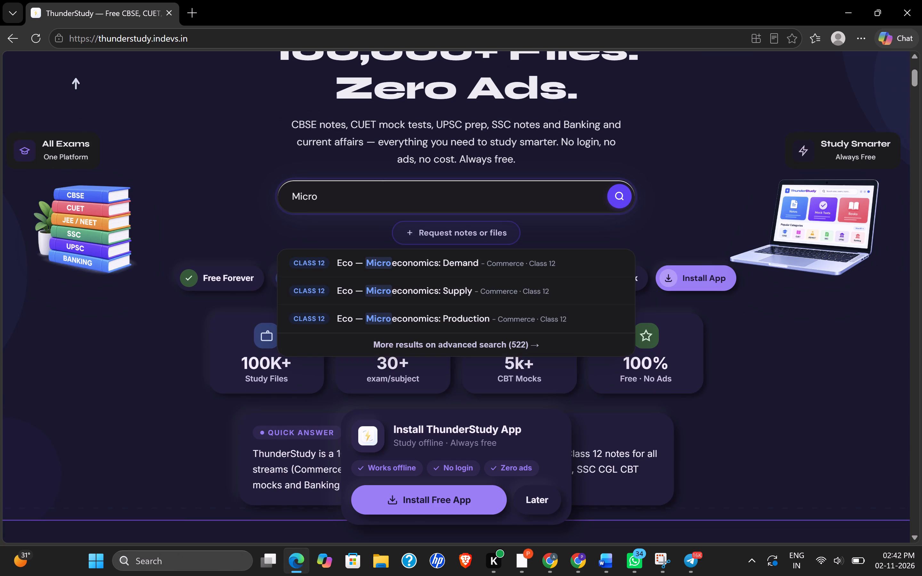
{"action": "type", "text": "economics"}
{"action": "key", "text": "backslash"}
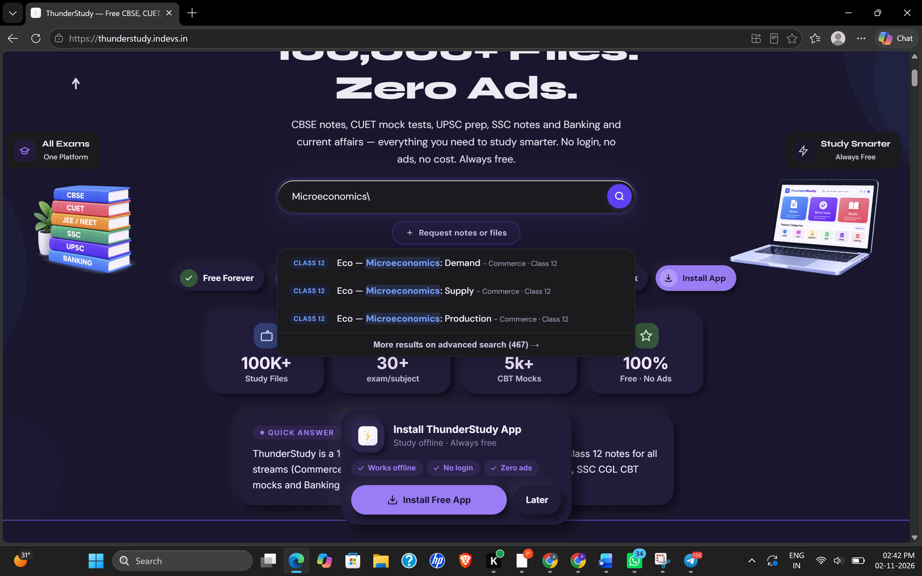
{"action": "key", "text": "BackSpace"}
{"action": "key", "text": "Return"}
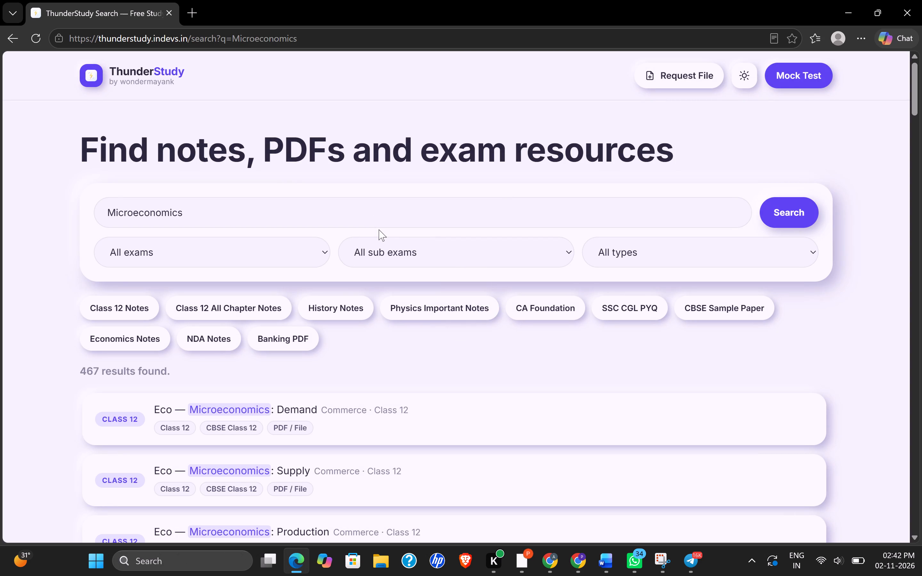
Look through the Microeconomics search results for Class 11 notes and question material.
{"action": "scroll", "coordinate": [329, 295], "scroll_direction": "down", "scroll_amount": 6}
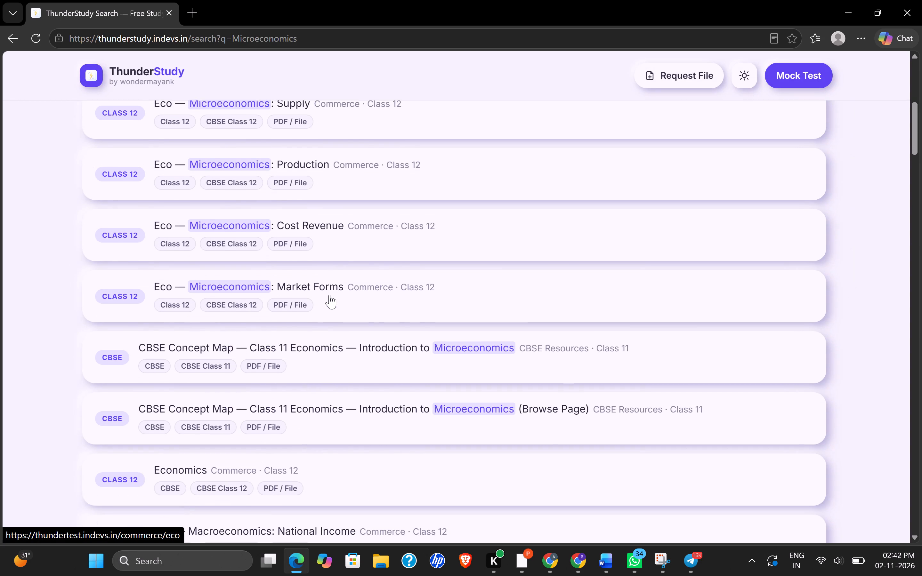
{"action": "scroll", "coordinate": [329, 295], "scroll_direction": "down", "scroll_amount": 1}
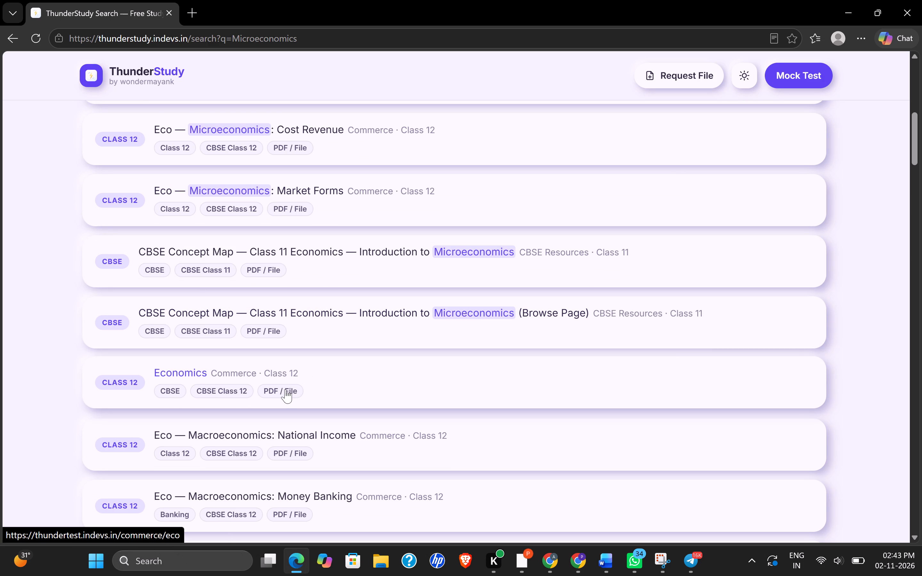
{"action": "scroll", "coordinate": [285, 389], "scroll_direction": "down", "scroll_amount": 2}
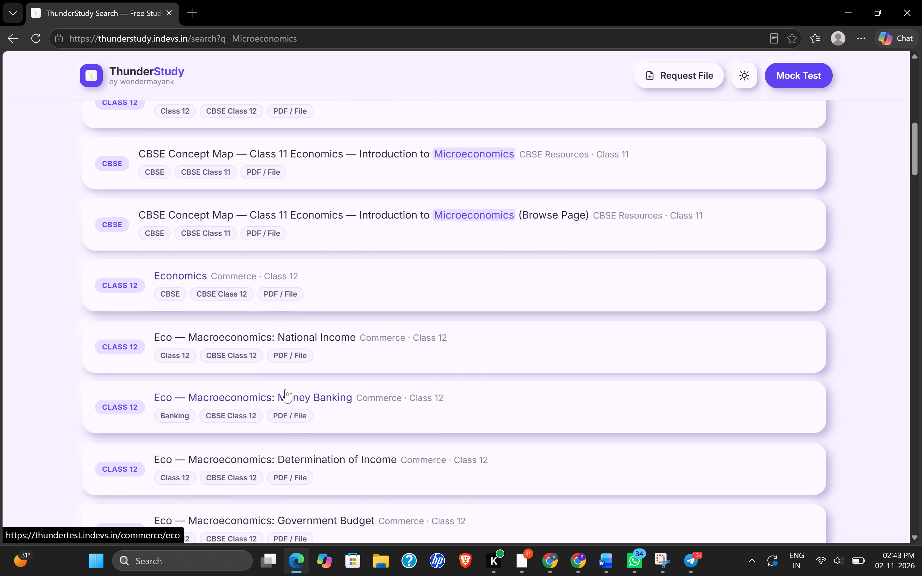
{"action": "scroll", "coordinate": [285, 389], "scroll_direction": "down", "scroll_amount": 6}
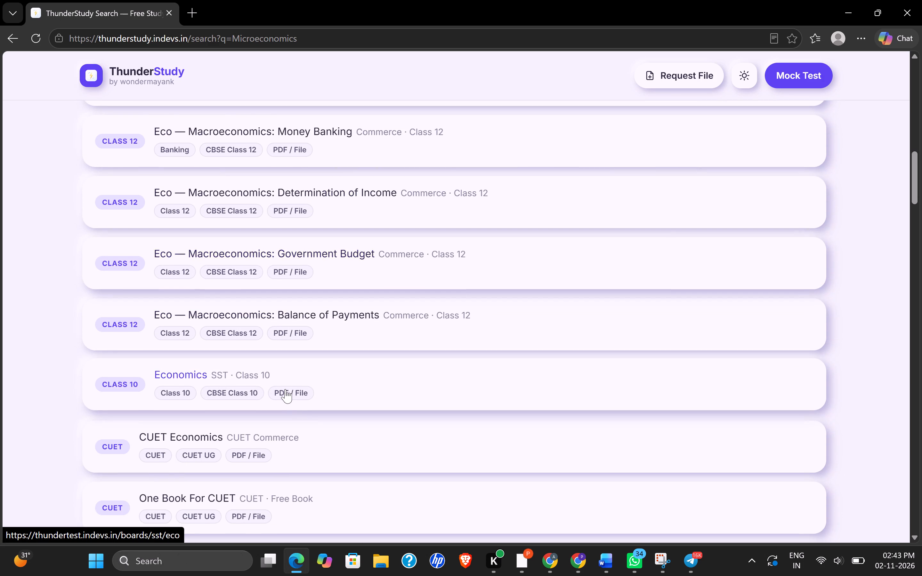
{"action": "scroll", "coordinate": [285, 389], "scroll_direction": "down", "scroll_amount": 7}
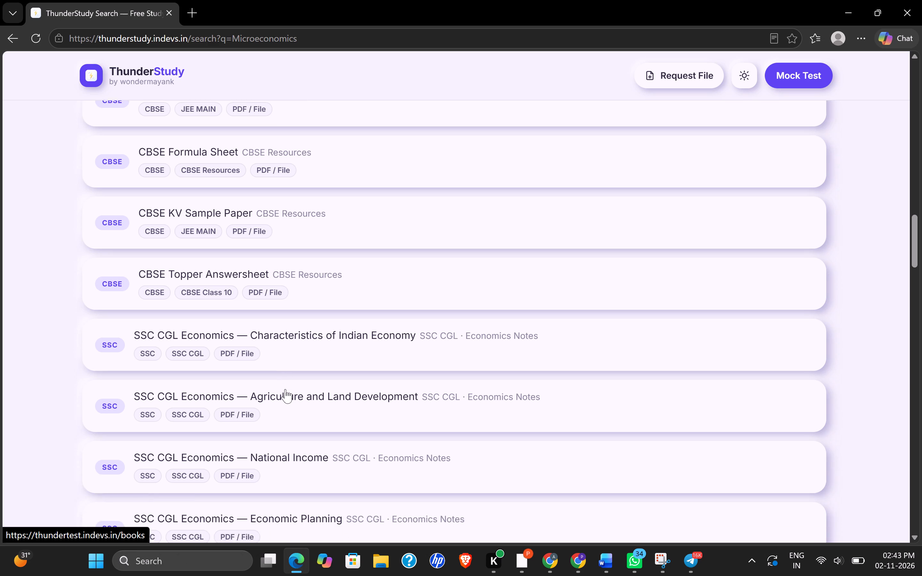
{"action": "scroll", "coordinate": [285, 389], "scroll_direction": "up", "scroll_amount": 10}
{"action": "scroll", "coordinate": [285, 389], "scroll_direction": "down", "scroll_amount": 3}
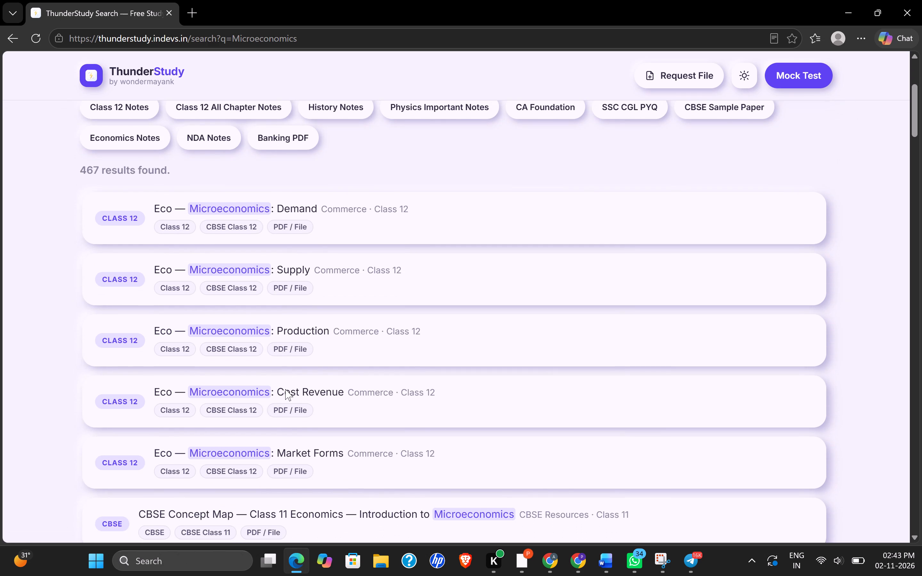
{"action": "scroll", "coordinate": [285, 389], "scroll_direction": "down", "scroll_amount": 2}
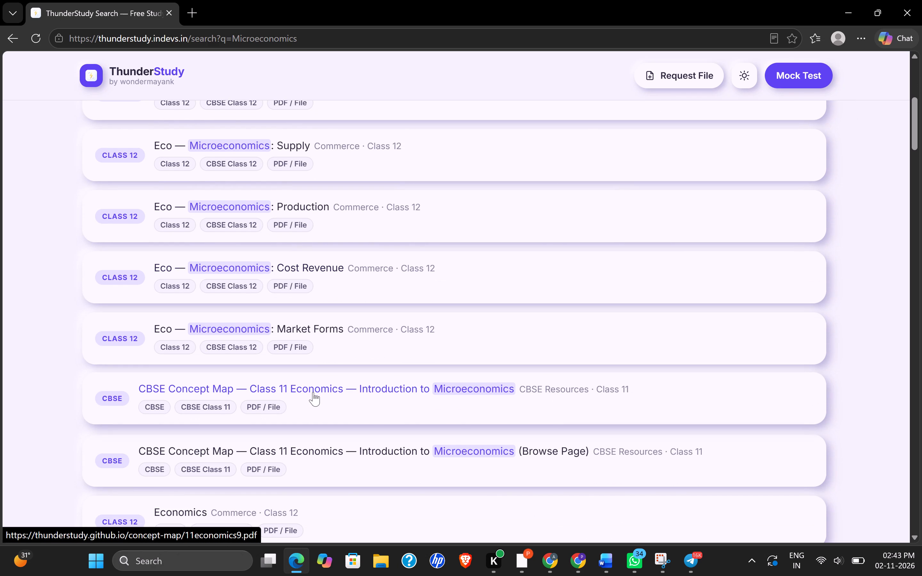
{"action": "scroll", "coordinate": [315, 385], "scroll_direction": "down", "scroll_amount": 5}
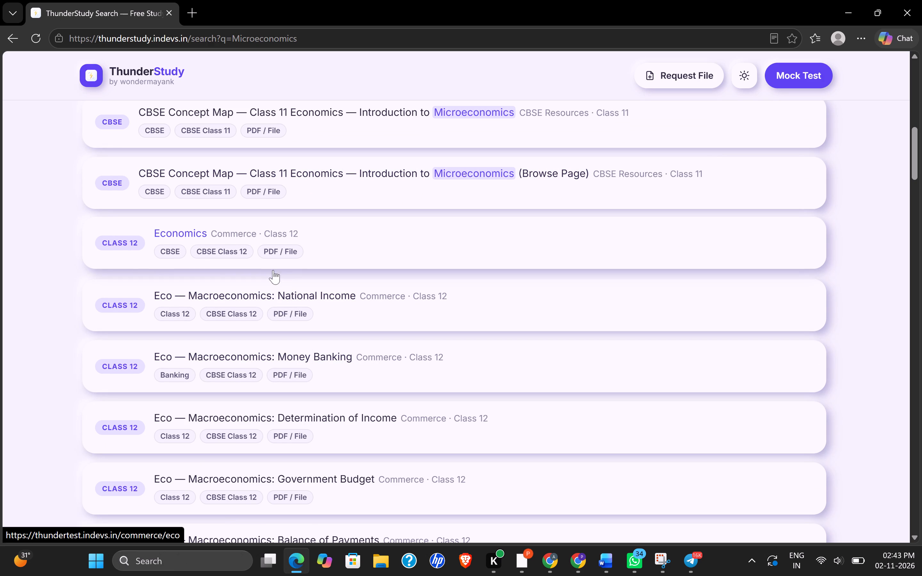
{"action": "scroll", "coordinate": [273, 278], "scroll_direction": "down", "scroll_amount": 1}
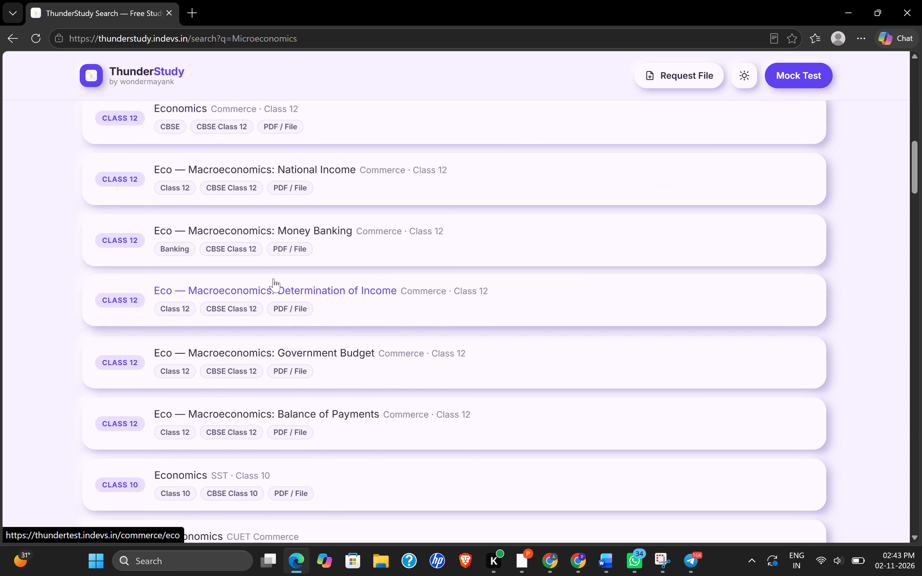
{"action": "scroll", "coordinate": [273, 278], "scroll_direction": "down", "scroll_amount": 3}
Filter the Microeconomics search results to the CBSE Class 11 sub exam.
{"action": "scroll", "coordinate": [273, 278], "scroll_direction": "up", "scroll_amount": 8}
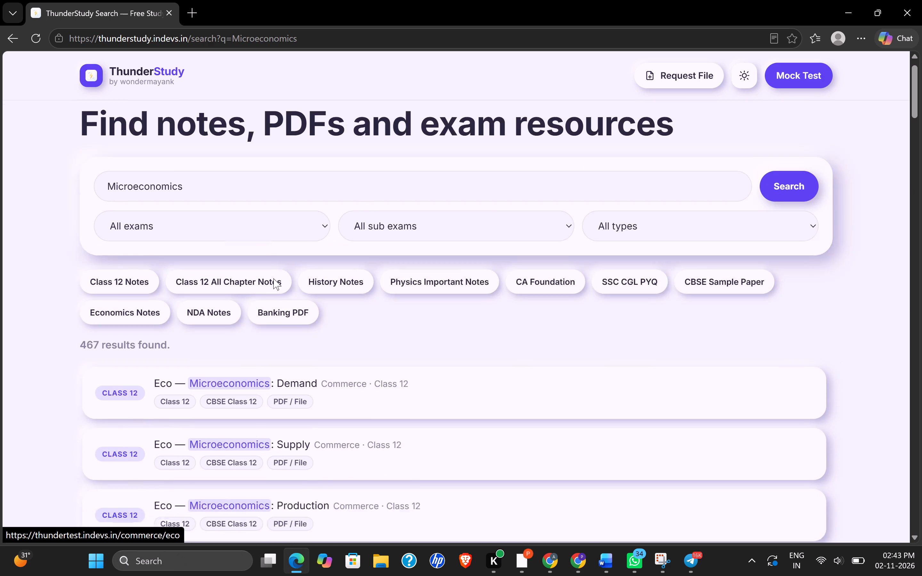
{"action": "scroll", "coordinate": [273, 278], "scroll_direction": "up", "scroll_amount": 6}
{"action": "left_click", "coordinate": [255, 256]}
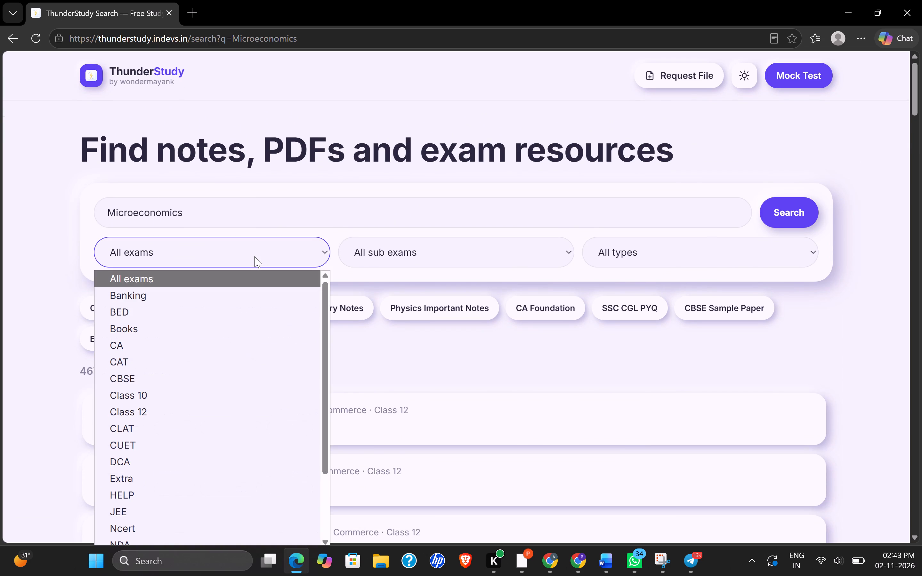
{"action": "scroll", "coordinate": [236, 405], "scroll_direction": "down", "scroll_amount": 6}
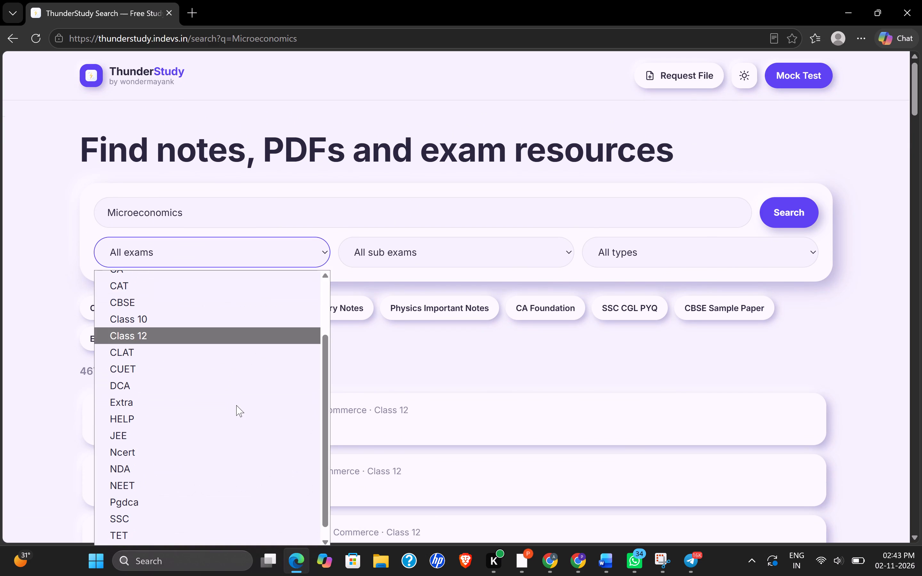
{"action": "scroll", "coordinate": [236, 405], "scroll_direction": "up", "scroll_amount": 5}
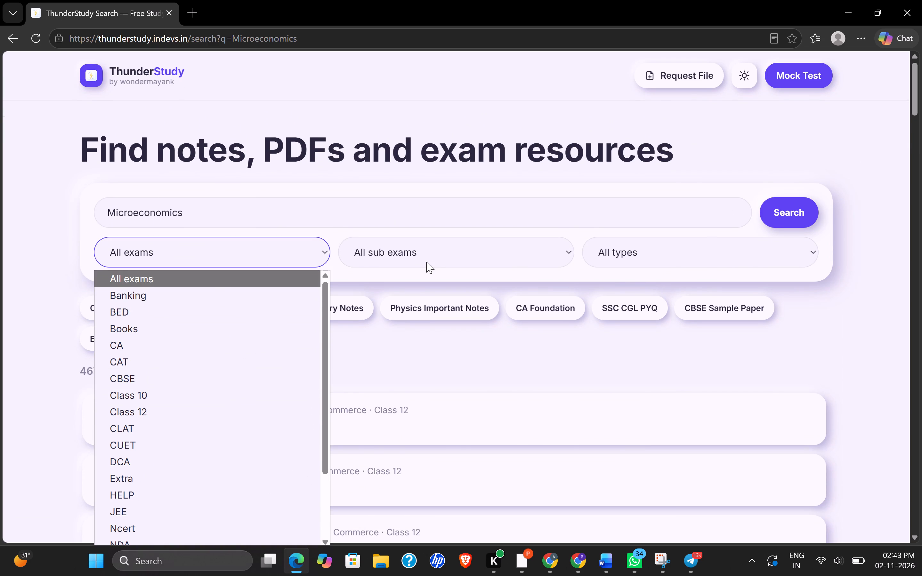
{"action": "left_click", "coordinate": [426, 262]}
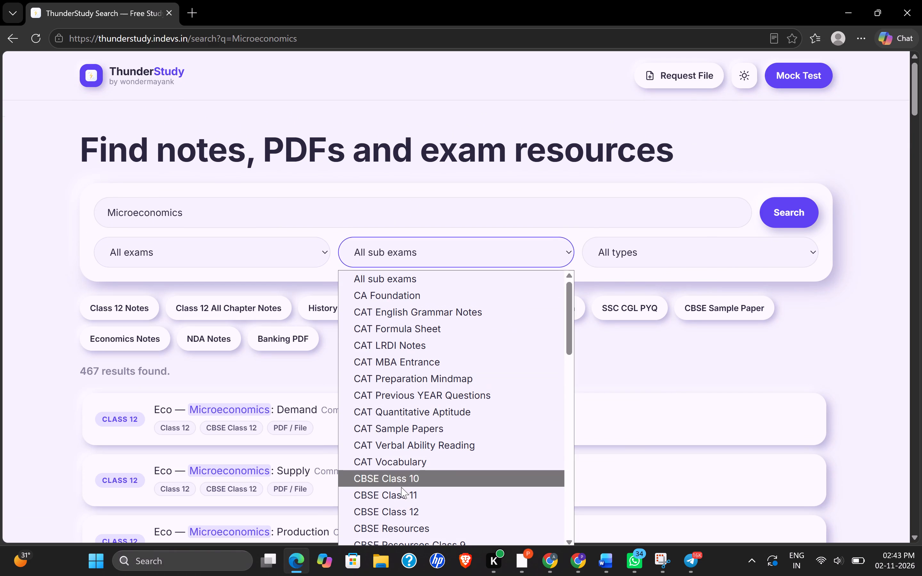
{"action": "left_click", "coordinate": [401, 499]}
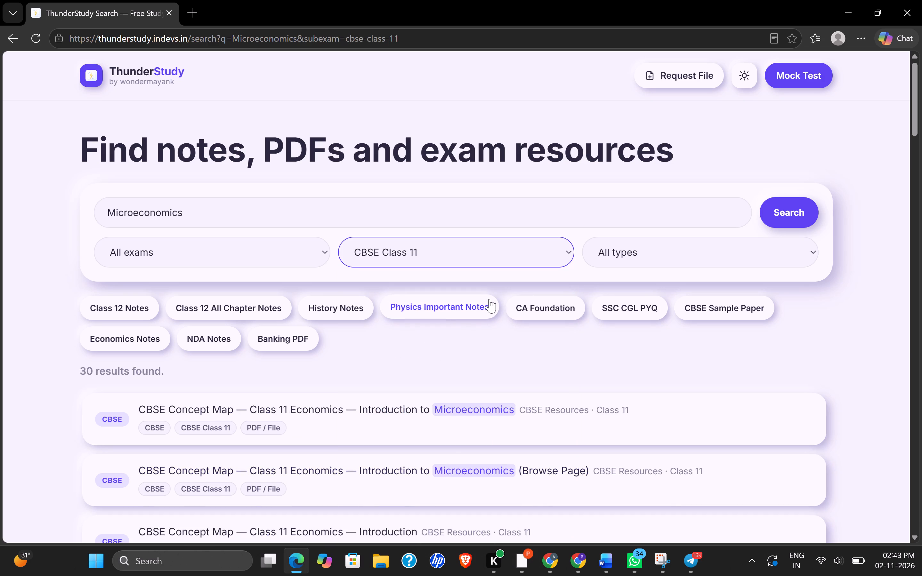
Look through the filtered CBSE Class 11 results for usable Economics question resources.
{"action": "scroll", "coordinate": [440, 468], "scroll_direction": "down", "scroll_amount": 4}
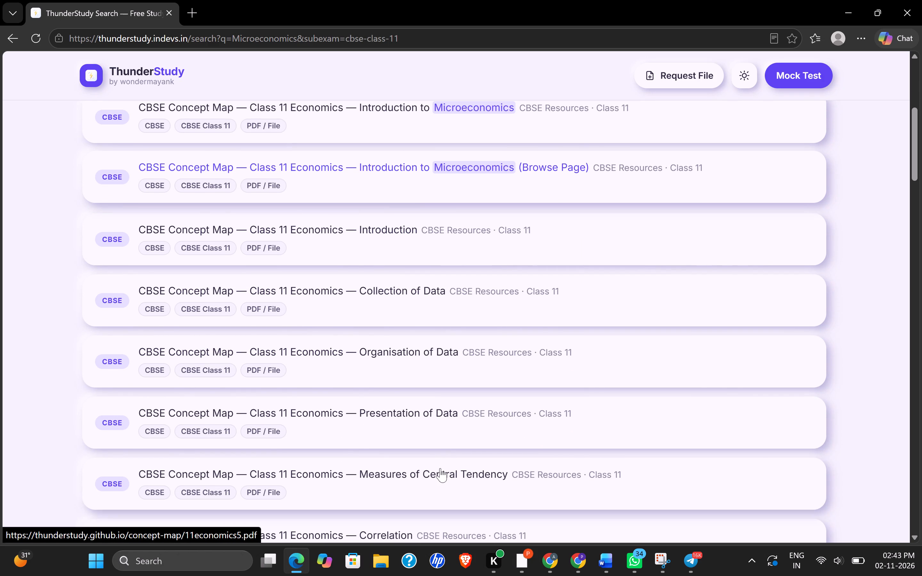
{"action": "scroll", "coordinate": [440, 468], "scroll_direction": "down", "scroll_amount": 2}
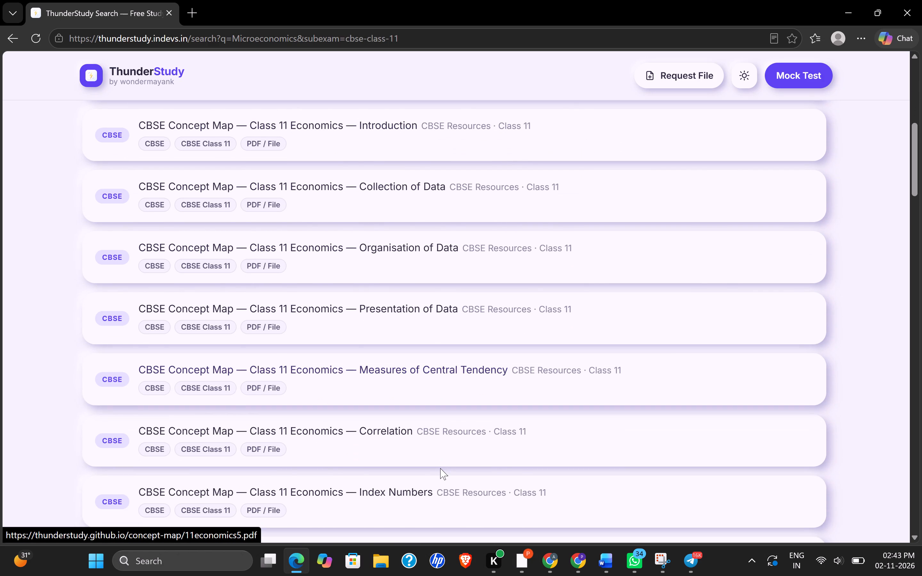
{"action": "scroll", "coordinate": [440, 468], "scroll_direction": "down", "scroll_amount": 9}
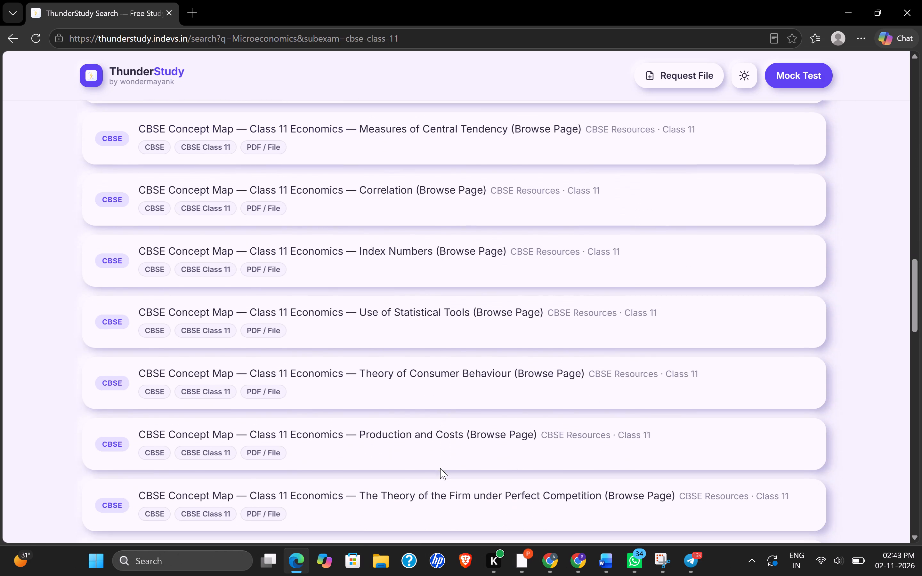
{"action": "scroll", "coordinate": [440, 468], "scroll_direction": "down", "scroll_amount": 2}
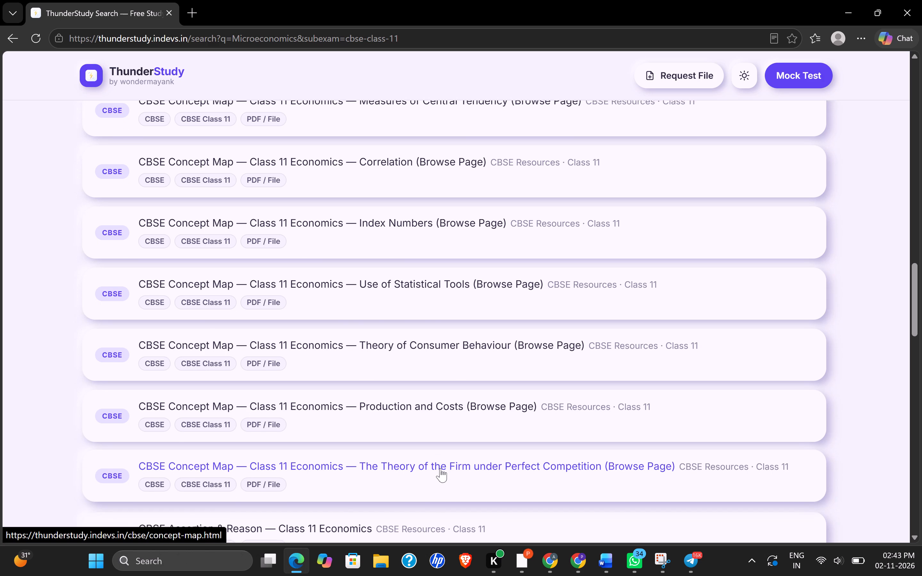
{"action": "scroll", "coordinate": [440, 468], "scroll_direction": "down", "scroll_amount": 3}
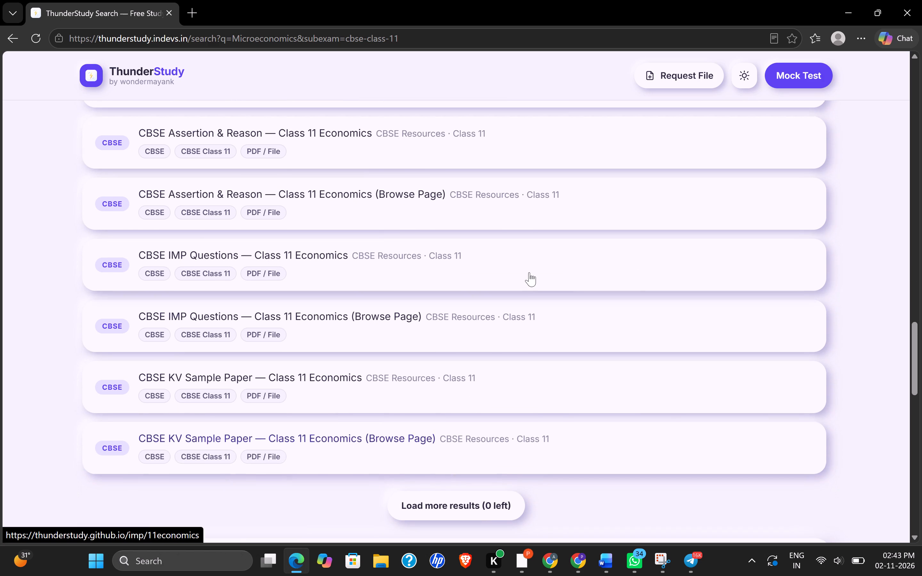
Restrict the CBSE Class 11 results to the File / PDF type and rerun the search.
{"action": "scroll", "coordinate": [529, 272], "scroll_direction": "up", "scroll_amount": 19}
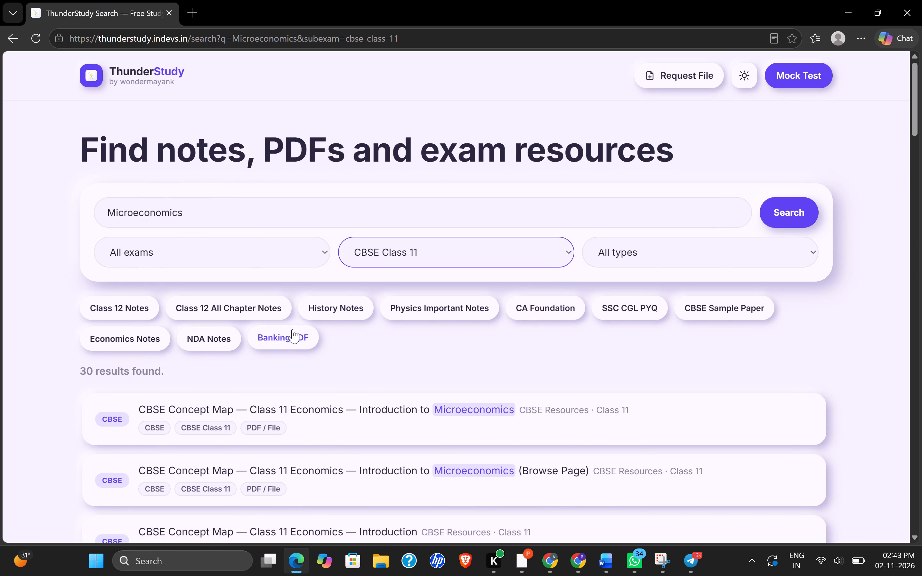
{"action": "left_click", "coordinate": [653, 260]}
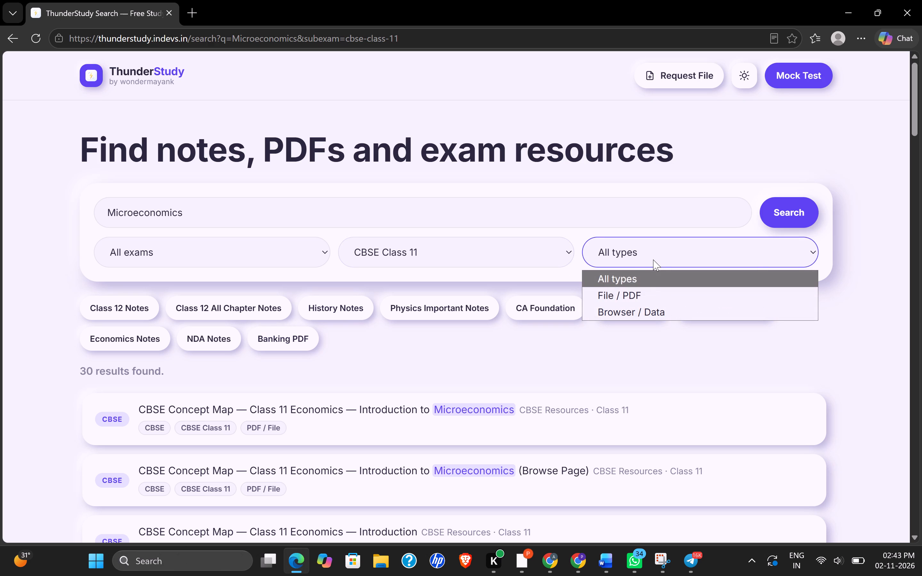
{"action": "left_click", "coordinate": [651, 291]}
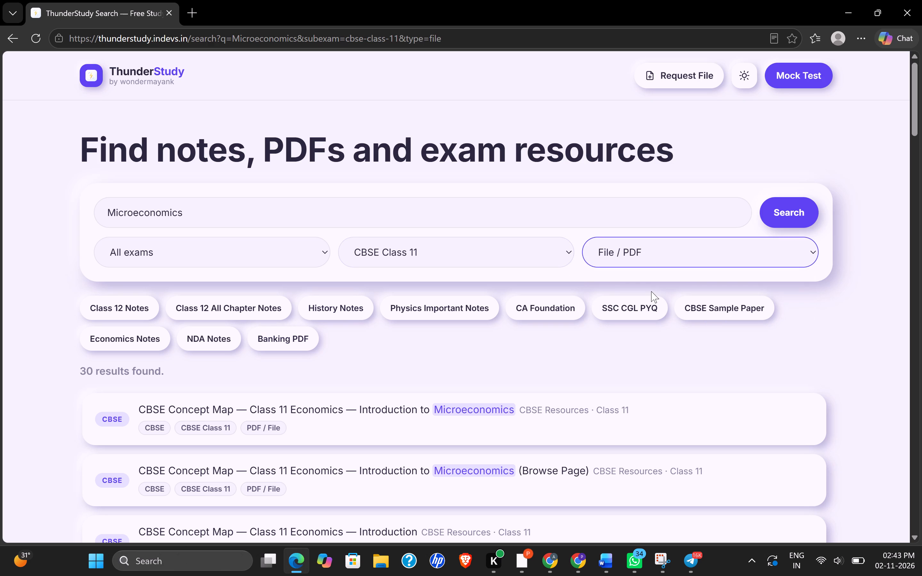
{"action": "left_click", "coordinate": [808, 205]}
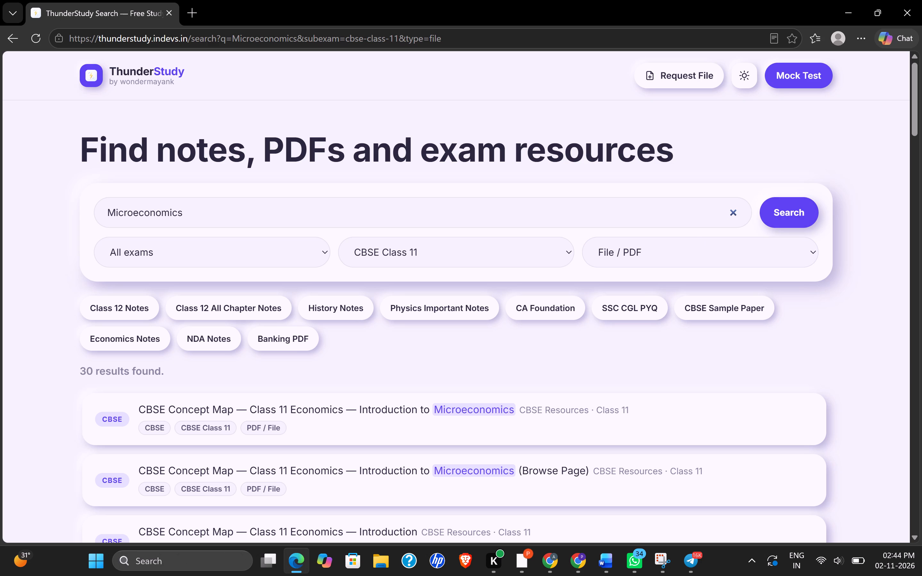
{"action": "left_click", "coordinate": [789, 220]}
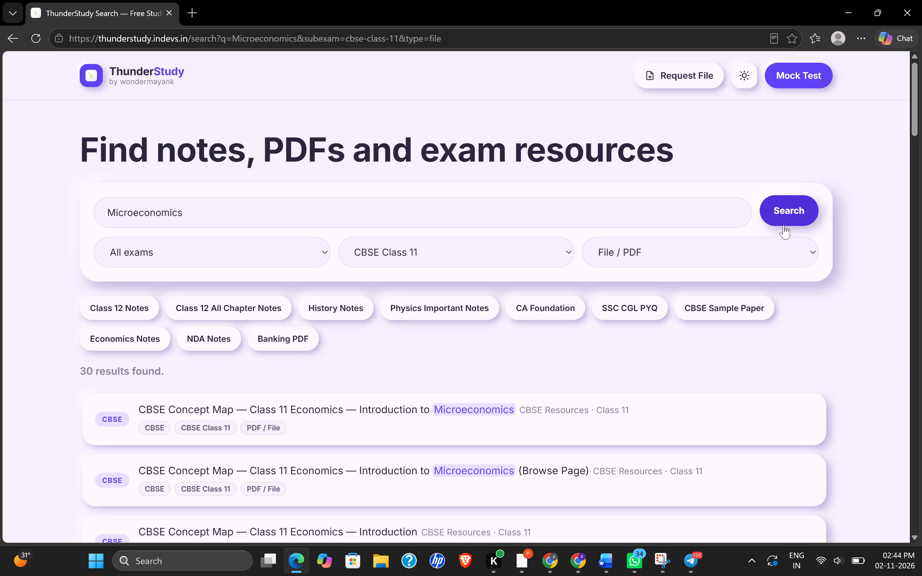
Try to open the Class 11 Economics concept map on Introduction to Microeconomics from the results.
{"action": "scroll", "coordinate": [671, 339], "scroll_direction": "down", "scroll_amount": 3}
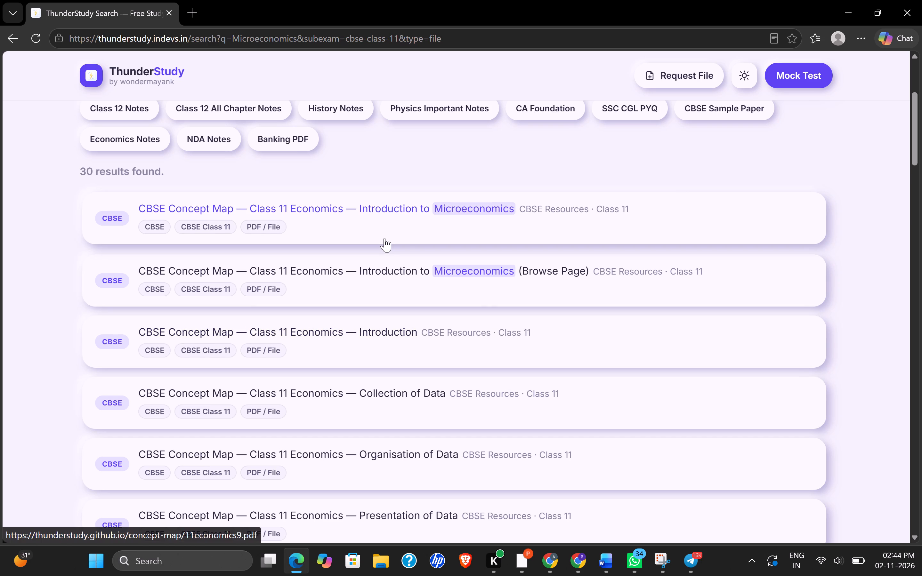
{"action": "left_click", "coordinate": [450, 223]}
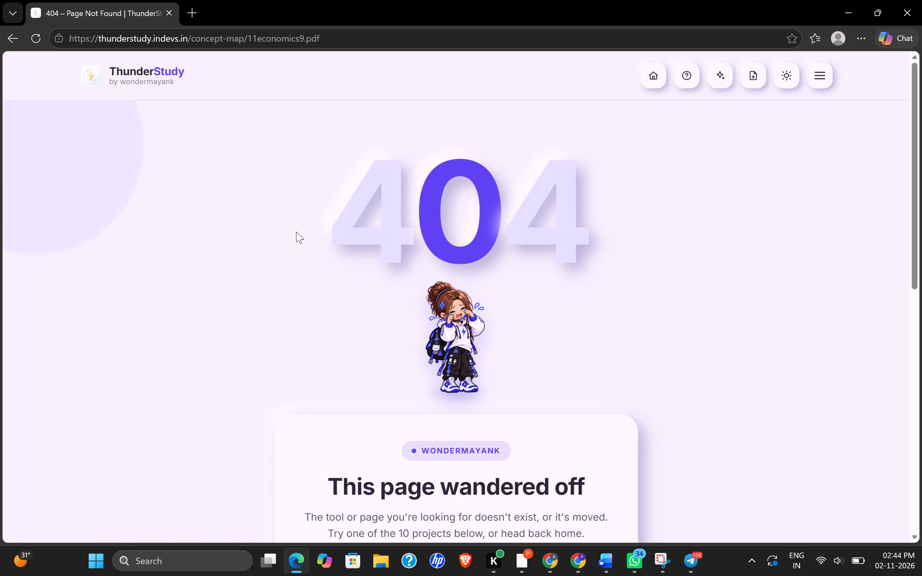
{"action": "scroll", "coordinate": [352, 298], "scroll_direction": "down", "scroll_amount": 5}
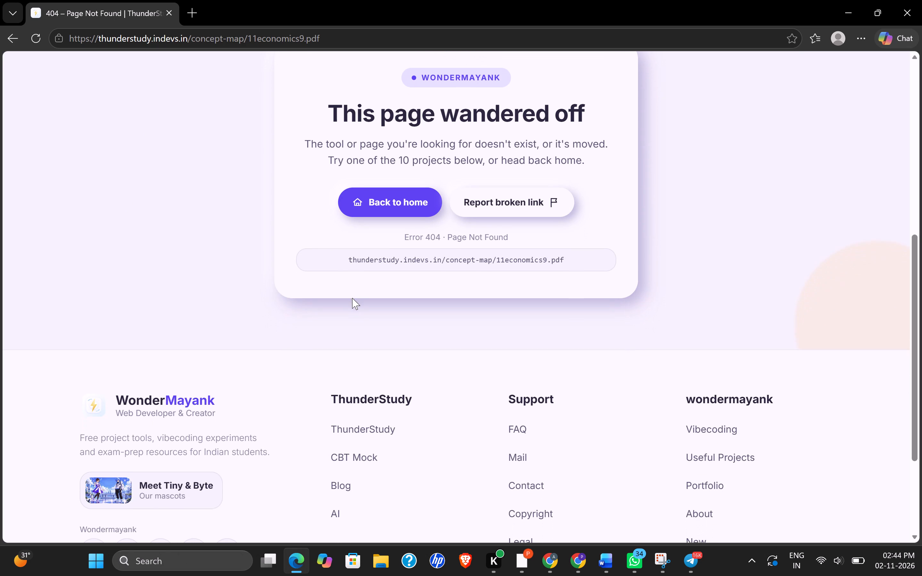
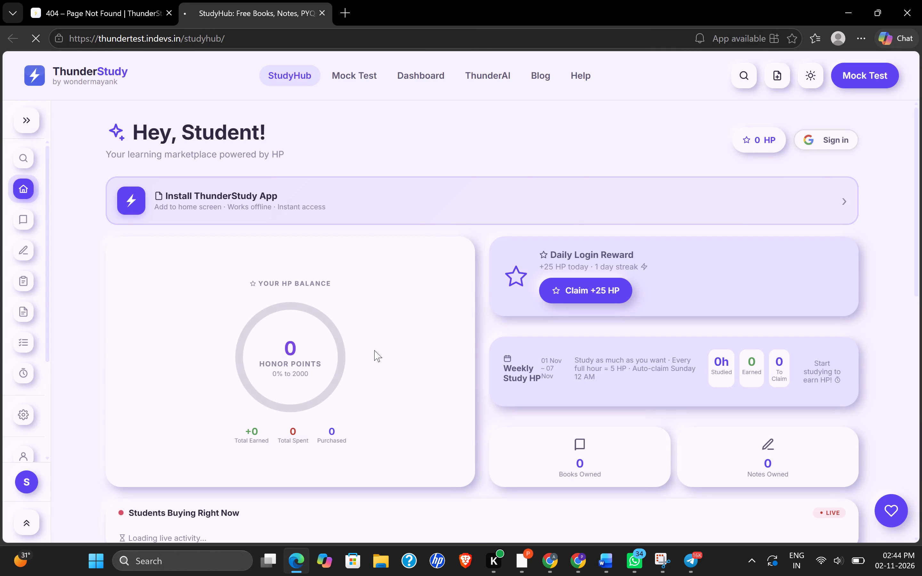
Try to dismiss the ThunderStudy app-install and login prompts covering the StudyHub home page.
{"action": "scroll", "coordinate": [419, 415], "scroll_direction": "down", "scroll_amount": 1}
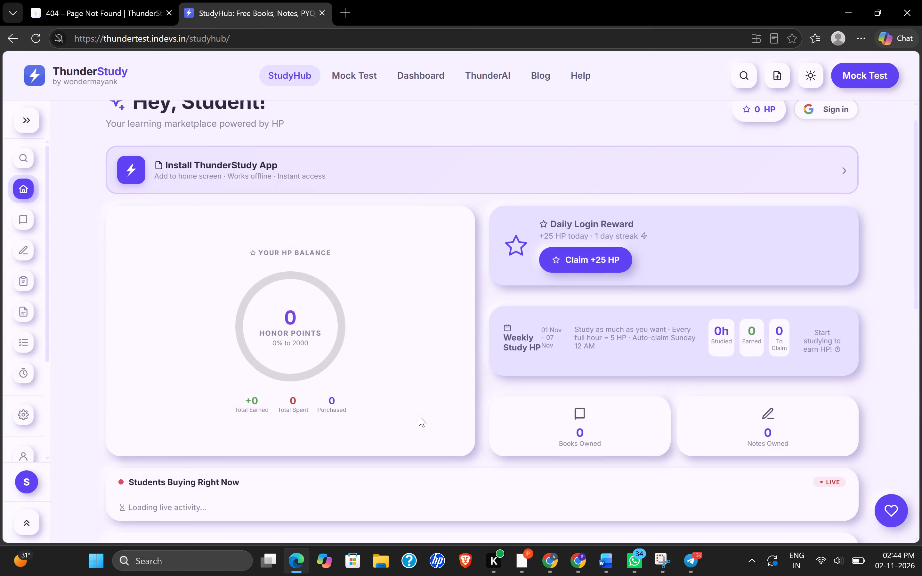
{"action": "scroll", "coordinate": [419, 415], "scroll_direction": "down", "scroll_amount": 4}
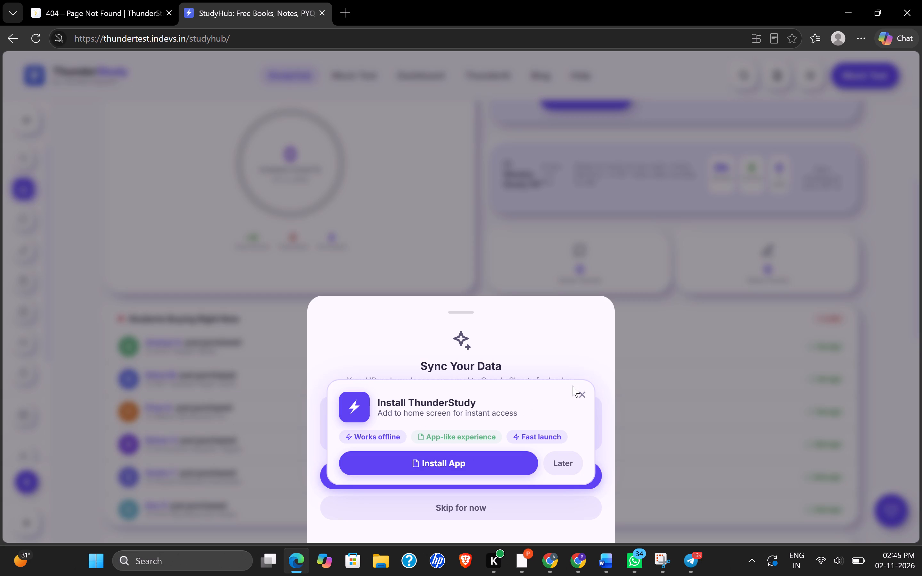
{"action": "left_click", "coordinate": [579, 397]}
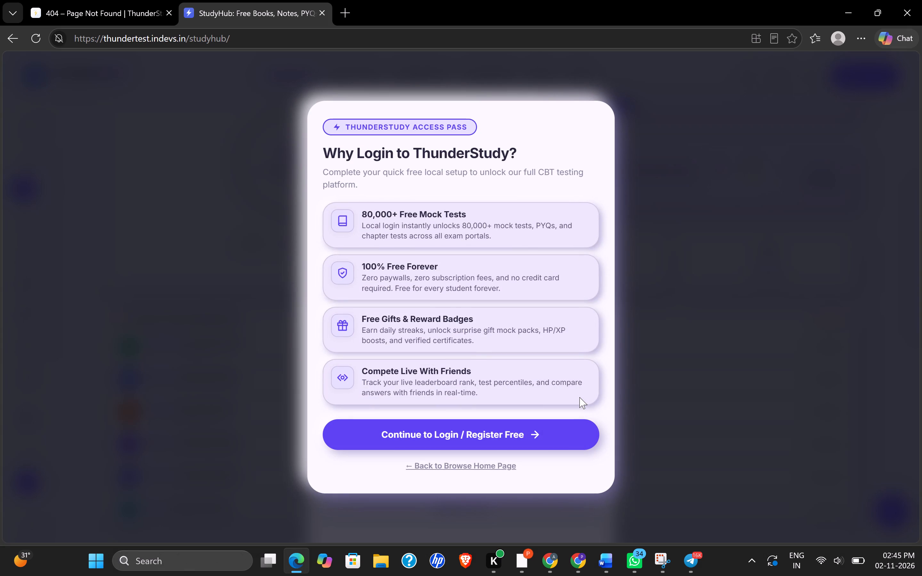
{"action": "left_click", "coordinate": [679, 195]}
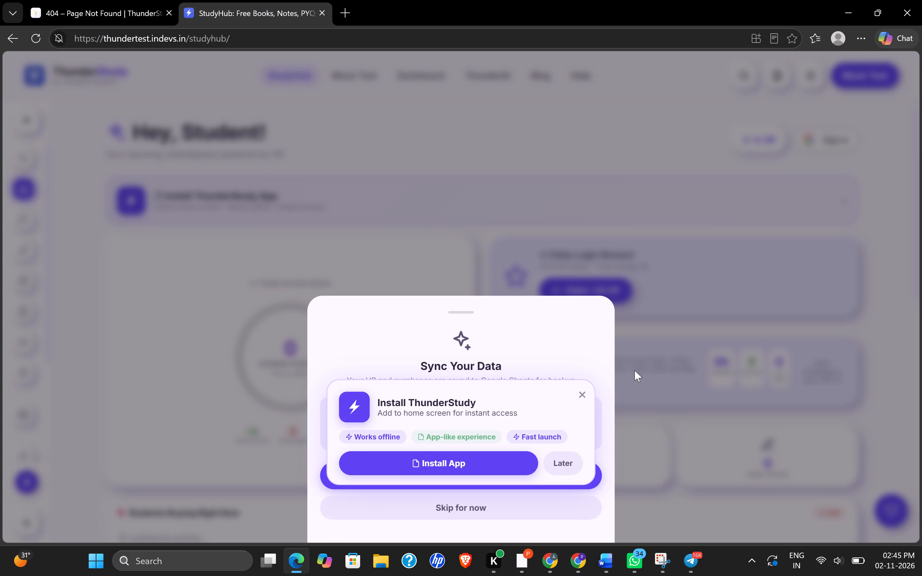
{"action": "left_click", "coordinate": [583, 395]}
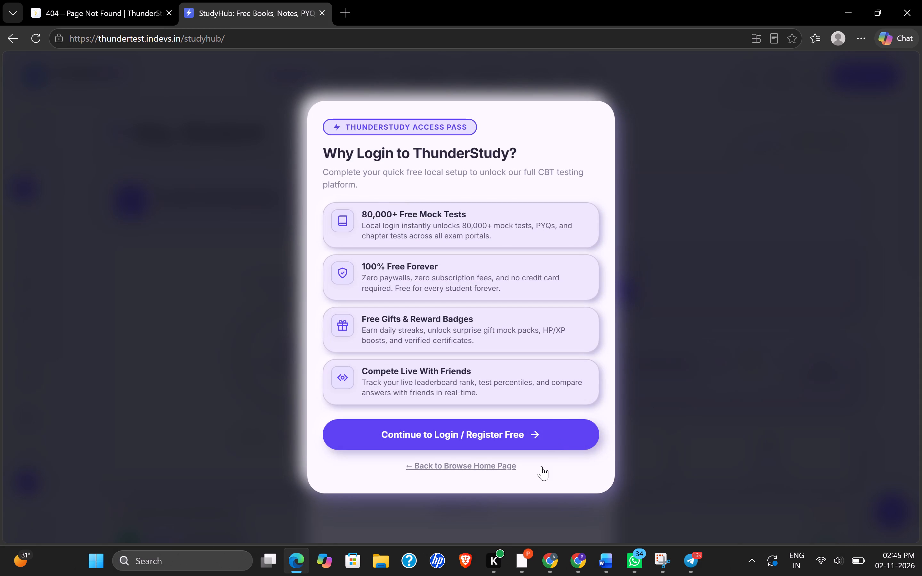
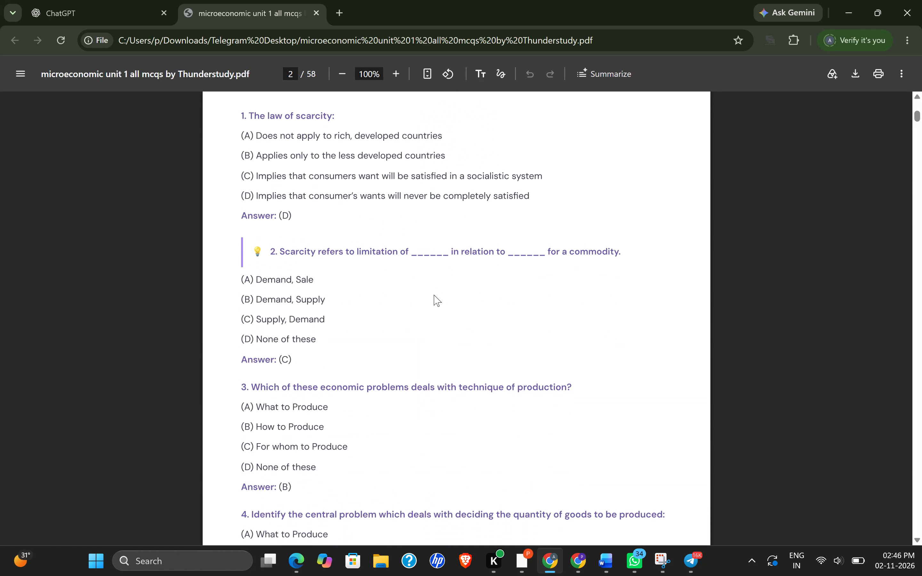
Look through the multiple-choice questions in the ThunderStudy microeconomics Unit 1 PDF for questions suitable for the test paper.
{"action": "scroll", "coordinate": [434, 295], "scroll_direction": "down", "scroll_amount": 14}
{"action": "scroll", "coordinate": [434, 295], "scroll_direction": "down", "scroll_amount": 18}
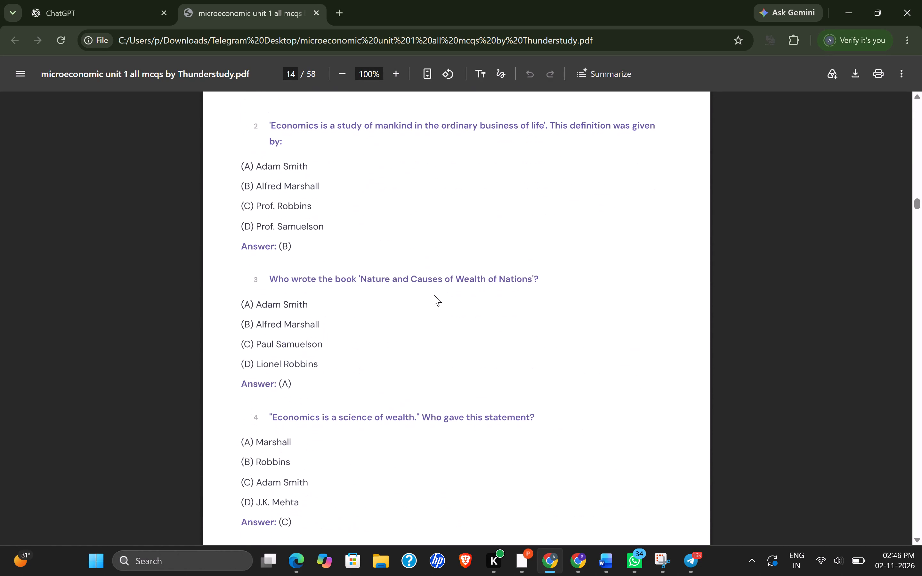
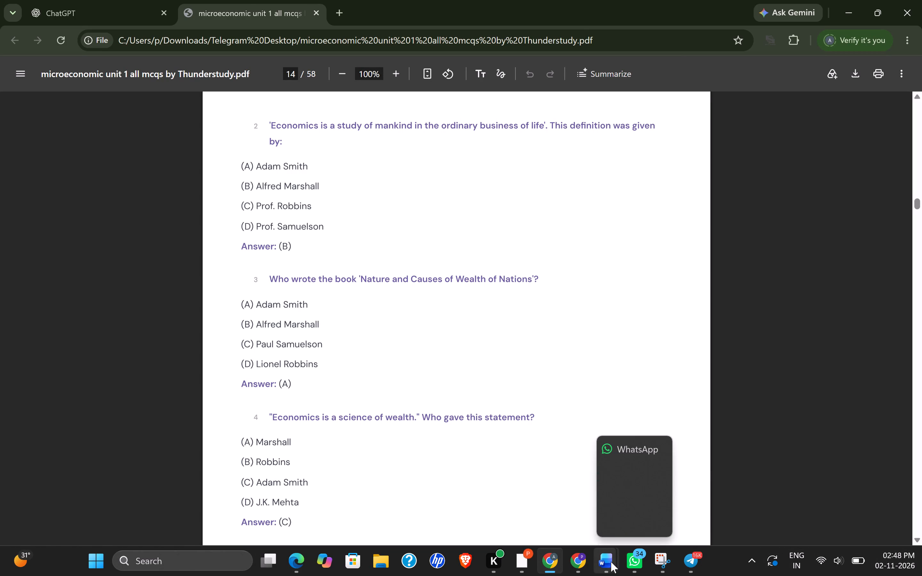
Switch to the Micro Ch 01 to Ch 04 document in Word and add the heading "Q1] Objective Type Questions:" below the time and marks line.
{"action": "left_click", "coordinate": [688, 497]}
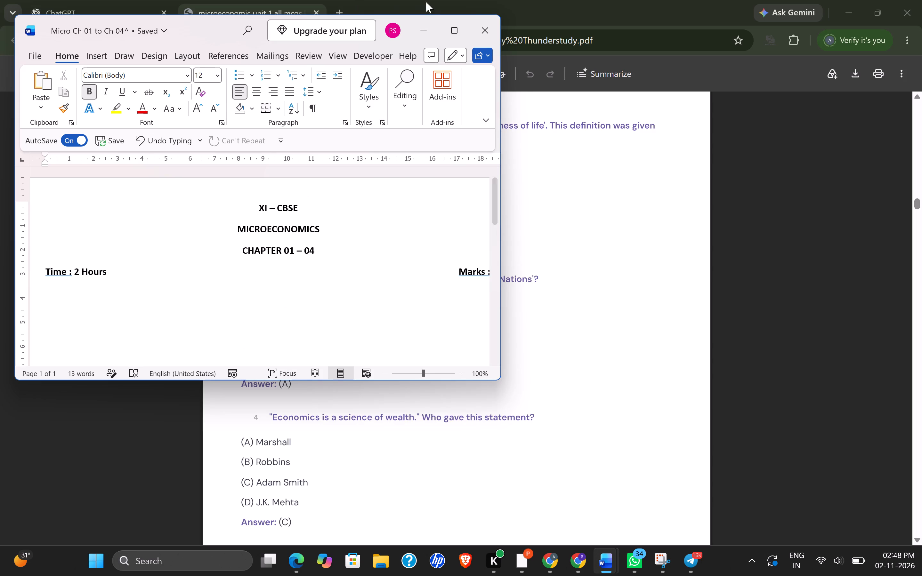
{"action": "left_click", "coordinate": [457, 30]}
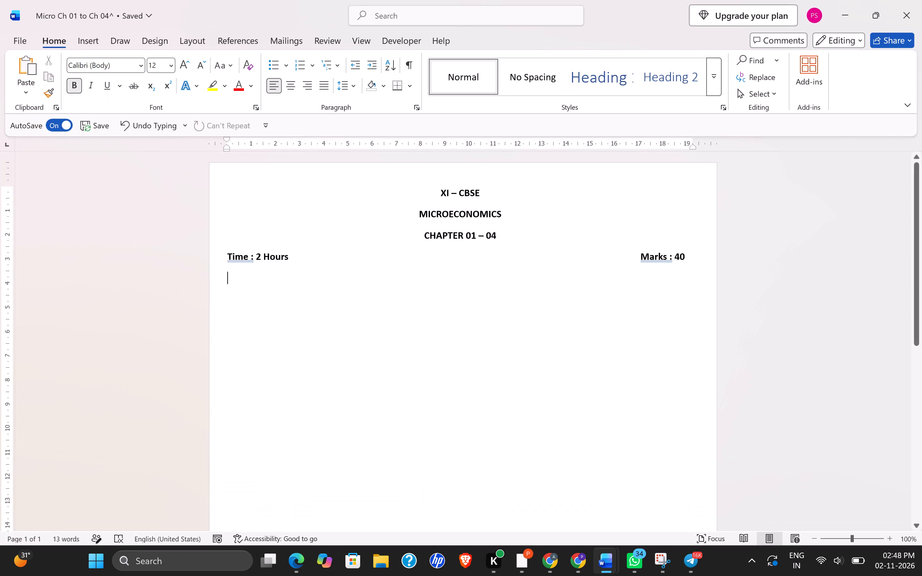
{"action": "type", "text": "Q!"}
{"action": "key", "text": "BackSpace"}
{"action": "type", "text": "1]"}
{"action": "key", "text": "space"}
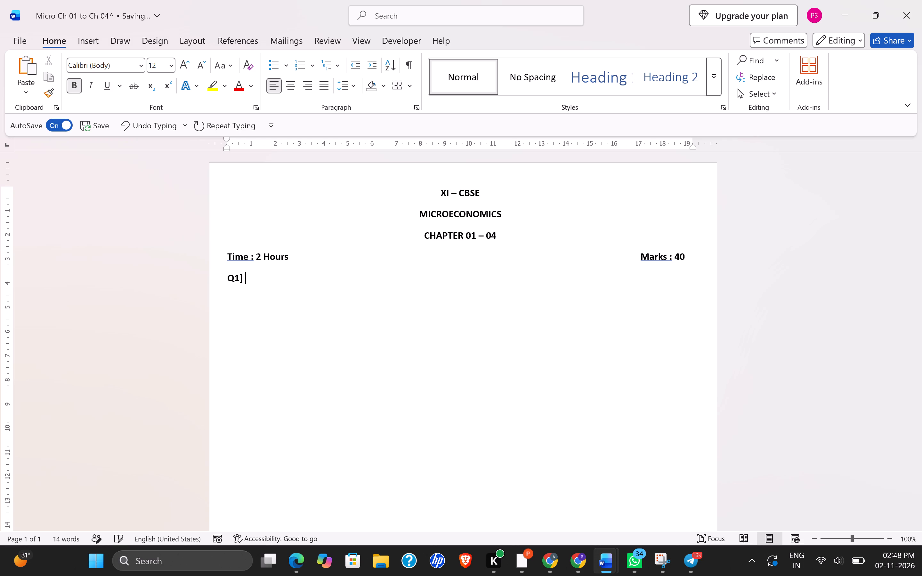
{"action": "type", "text": "Objective Type Questions"}
{"action": "key", "text": "space"}
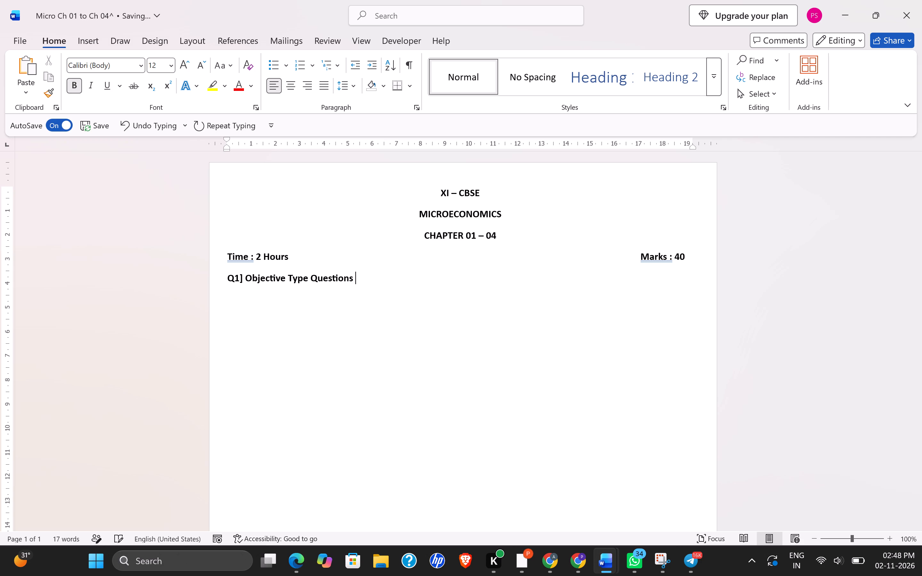
{"action": "key", "text": "BackSpace"}
{"action": "key", "text": "shift+colon"}
Reword the Q1 heading to read "Q1] Multiple Choice Questions:".
{"action": "left_click_drag", "start_coordinate": [285, 287], "coordinate": [269, 280]}
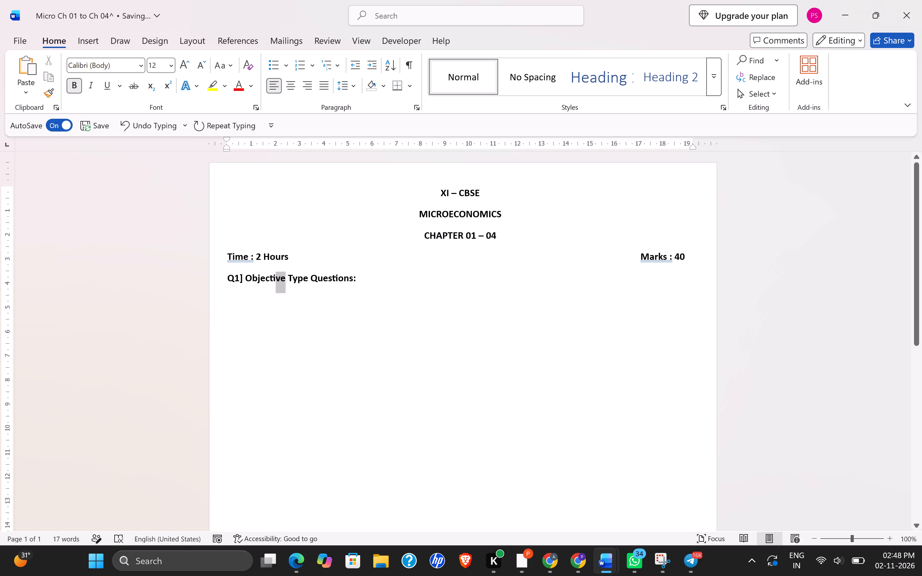
{"action": "left_click_drag", "start_coordinate": [269, 280], "coordinate": [248, 280]}
{"action": "key", "text": "BackSpace"}
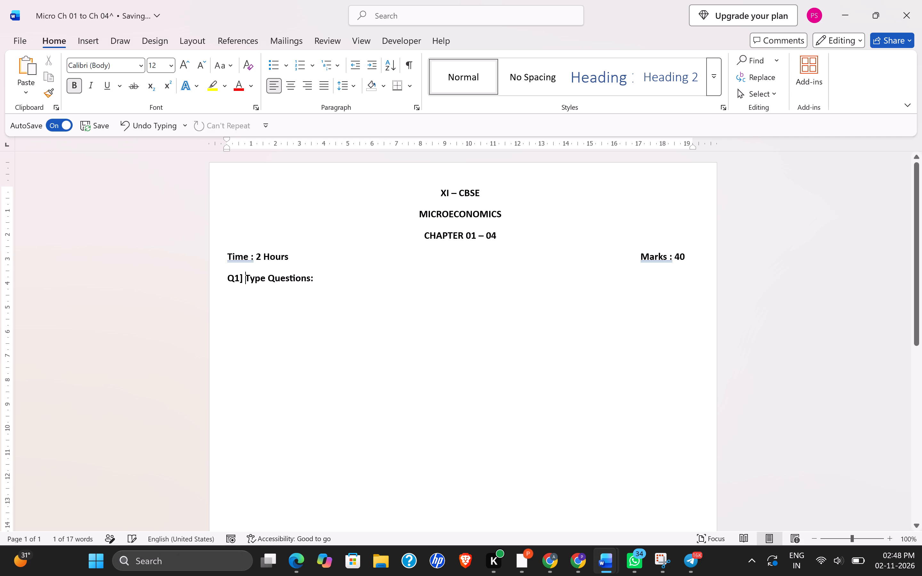
{"action": "type", "text": "Muo"}
{"action": "key", "text": "BackSpace"}
{"action": "type", "text": "ltiple"}
{"action": "key", "text": "space"}
{"action": "type", "text": "Choice"}
{"action": "key", "text": "Right"}
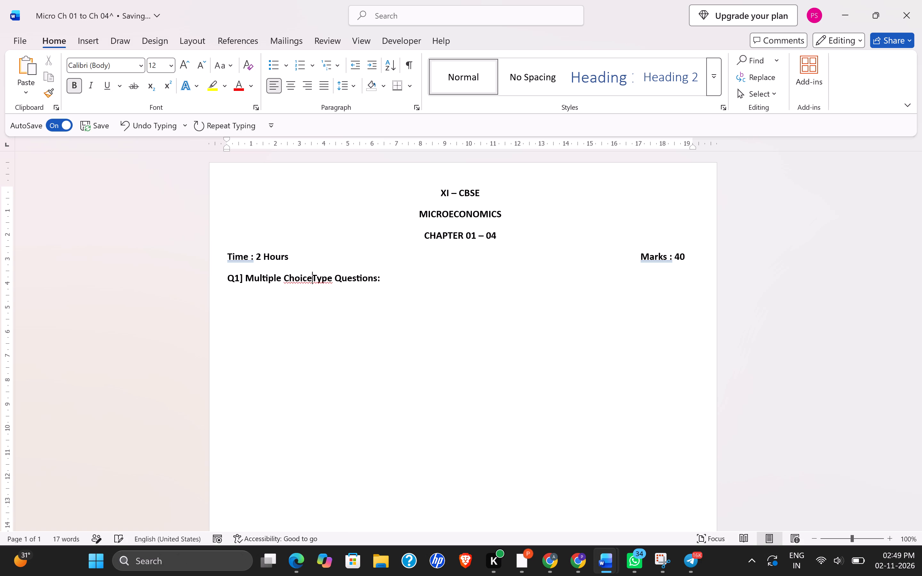
{"action": "key", "text": "Right"}
{"action": "key", "text": "Right"}
{"action": "key", "text": "Right"}
{"action": "key", "text": "BackSpace"}
{"action": "key", "text": "BackSpace"}
{"action": "key", "text": "BackSpace"}
{"action": "key", "text": "BackSpace"}
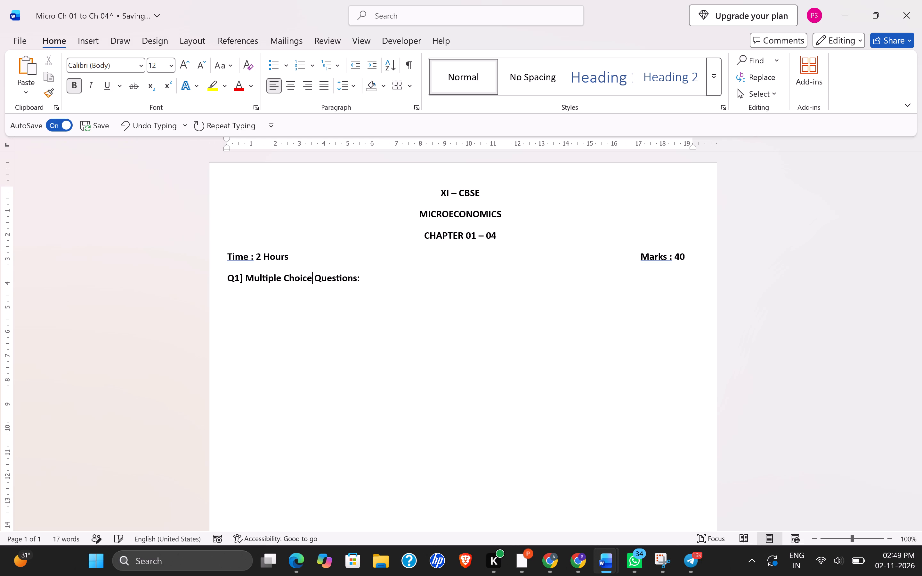
Append "(10 Marks)" to the end of the Q1 heading, with no space before the closing bracket.
{"action": "left_click", "coordinate": [384, 281]}
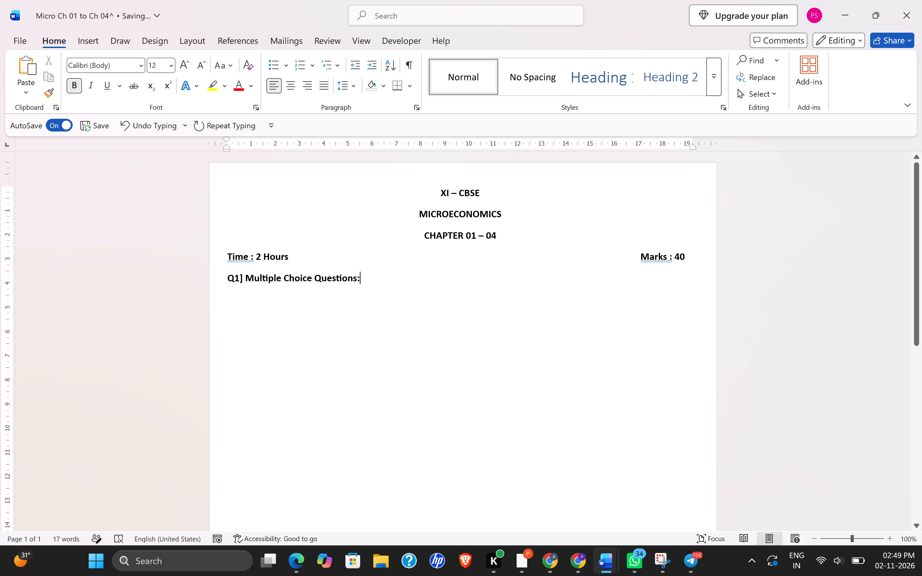
{"action": "key", "text": "space"}
{"action": "key", "text": "shift+parenleft"}
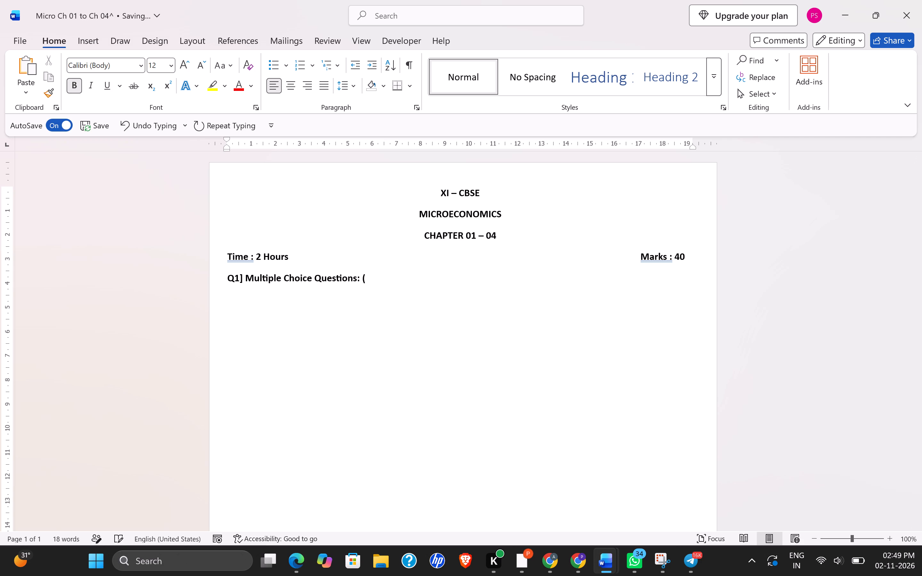
{"action": "key", "text": "5"}
{"action": "key", "text": "BackSpace"}
{"action": "type", "text": "10 Marks"}
{"action": "key", "text": "space"}
{"action": "key", "text": "shift+parenright"}
{"action": "key", "text": "Return"}
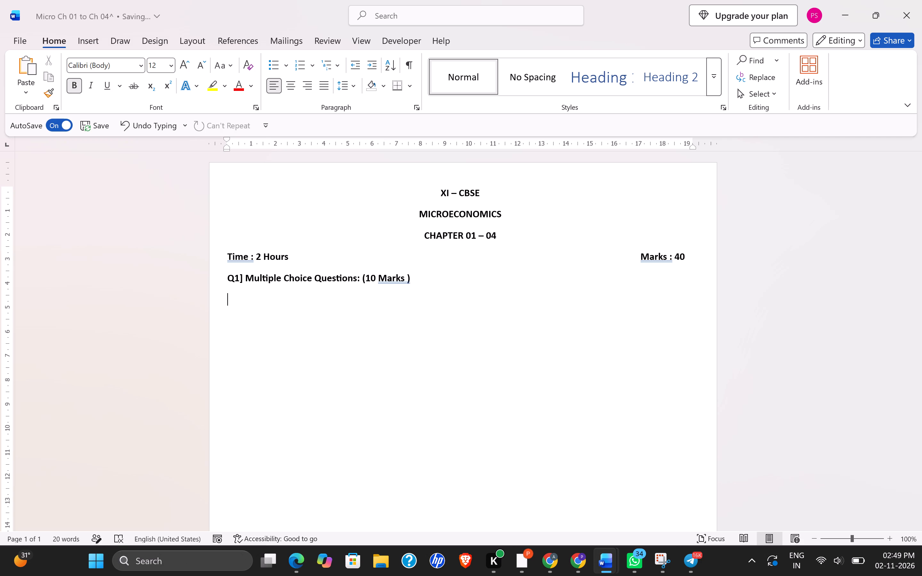
{"action": "key", "text": "Up"}
{"action": "key", "text": "Down"}
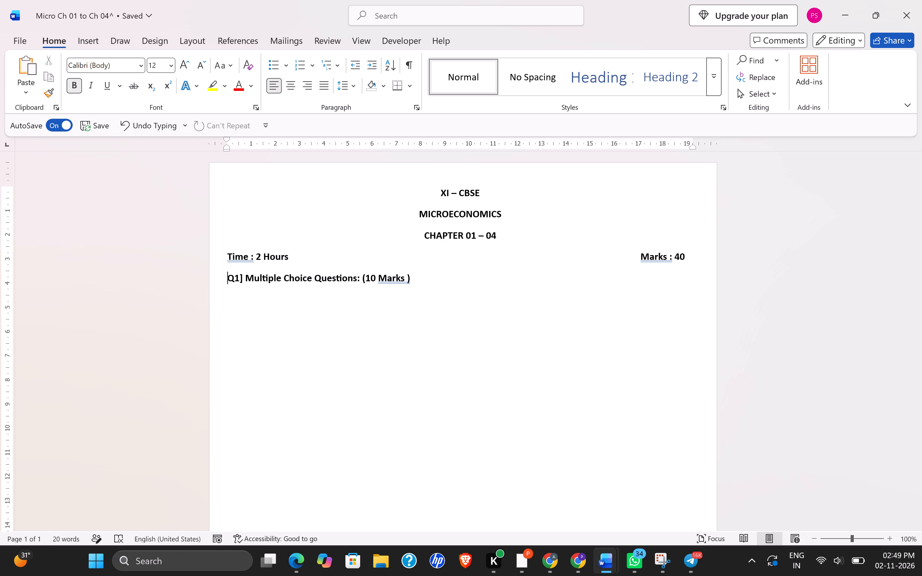
{"action": "key", "text": "BackSpace"}
{"action": "key", "text": "BackSpace"}
{"action": "key", "text": "BackSpace"}
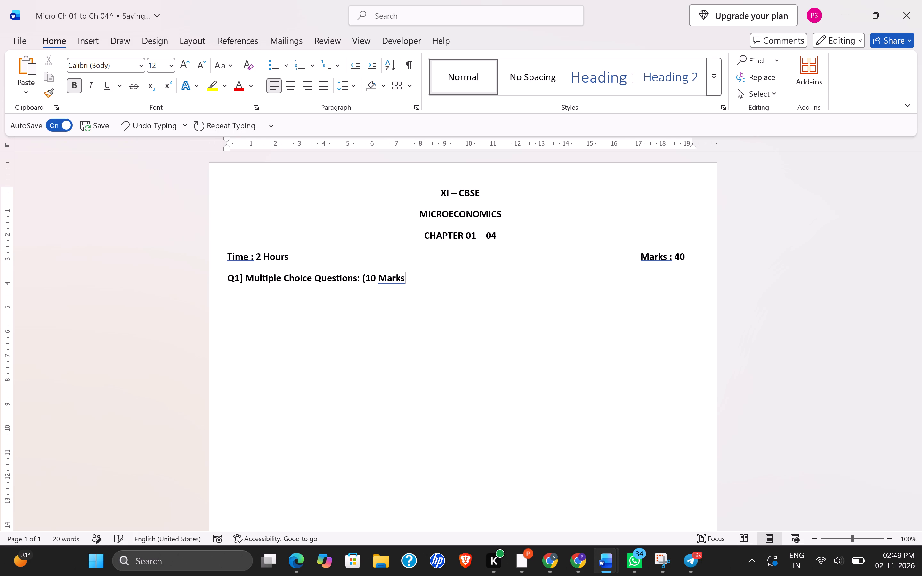
{"action": "key", "text": "shift+parenright"}
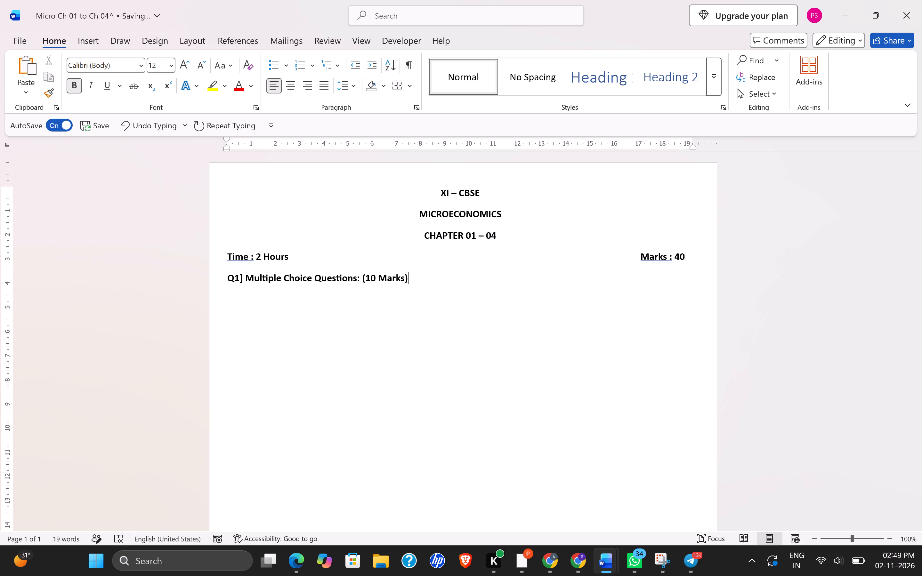
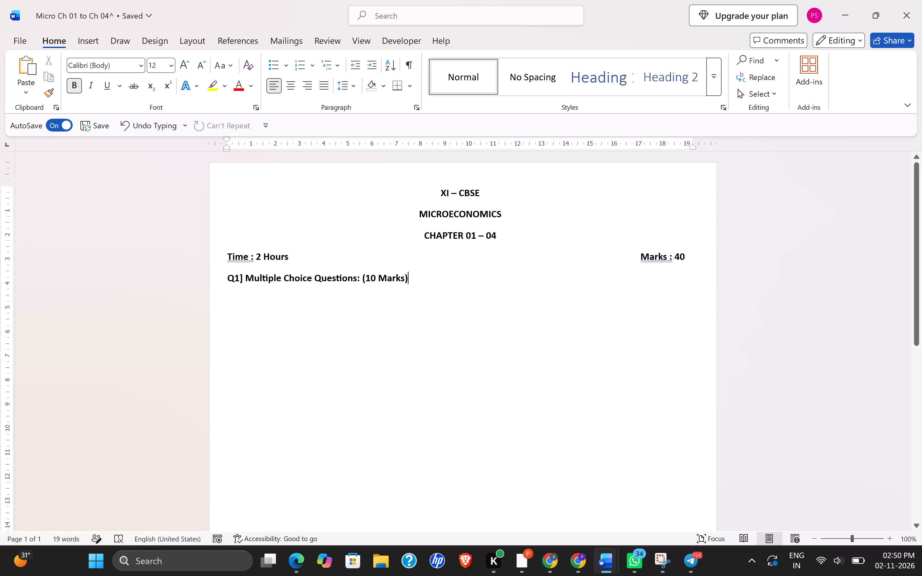
Replace "Multiple Choice" in the Q1 heading with "Objective Type", keeping the heading on a single line.
{"action": "left_click_drag", "start_coordinate": [315, 279], "coordinate": [252, 275]}
{"action": "key", "text": "BackSpace"}
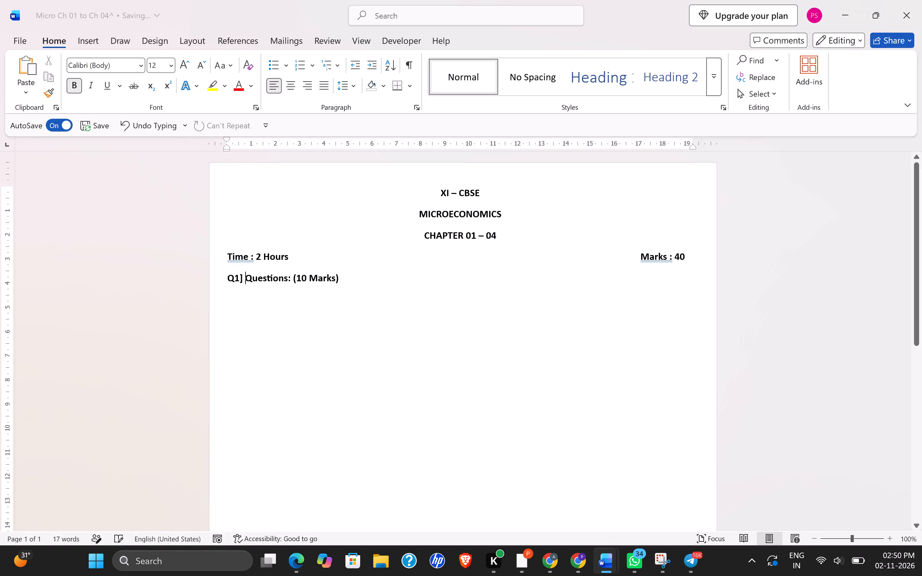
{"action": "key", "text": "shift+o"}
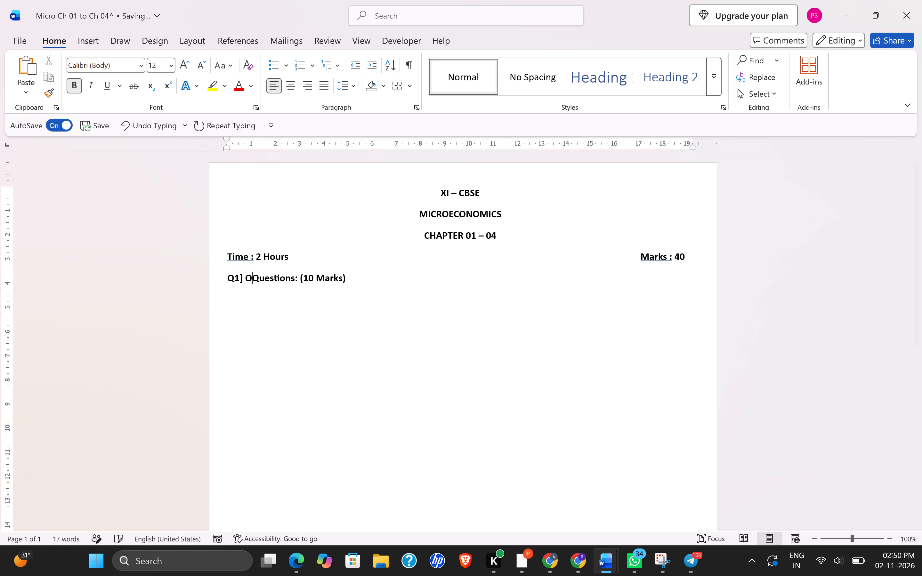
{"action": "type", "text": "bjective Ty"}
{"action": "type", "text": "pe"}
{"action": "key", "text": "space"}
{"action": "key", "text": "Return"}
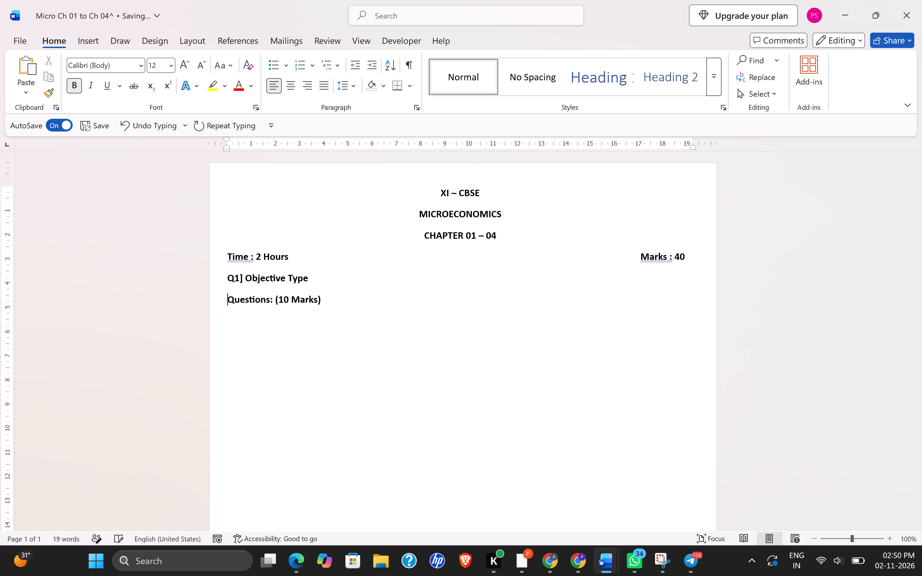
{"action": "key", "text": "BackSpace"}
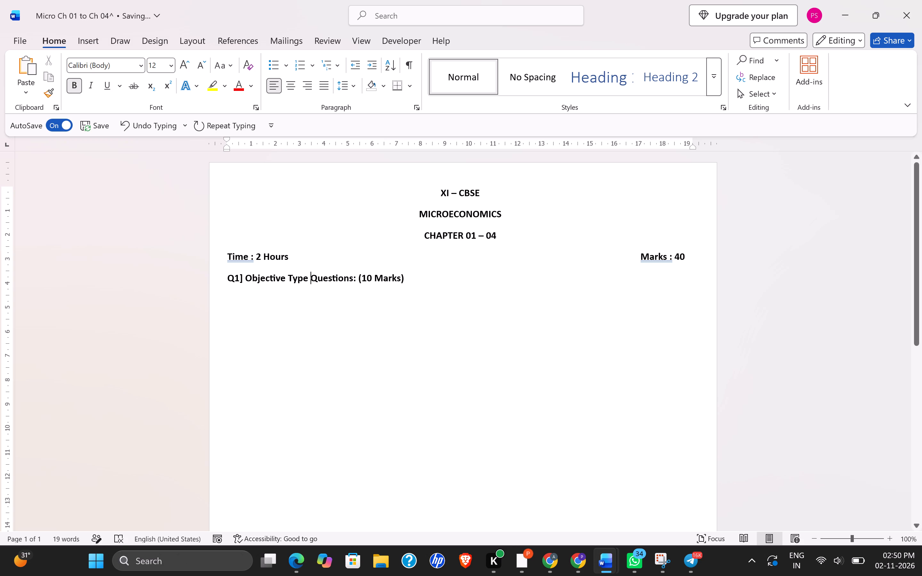
Add the subheading "A) Multiple Choice Question" on its own line below the Q1 heading, followed by a new empty line.
{"action": "left_click", "coordinate": [426, 289]}
{"action": "key", "text": "Return"}
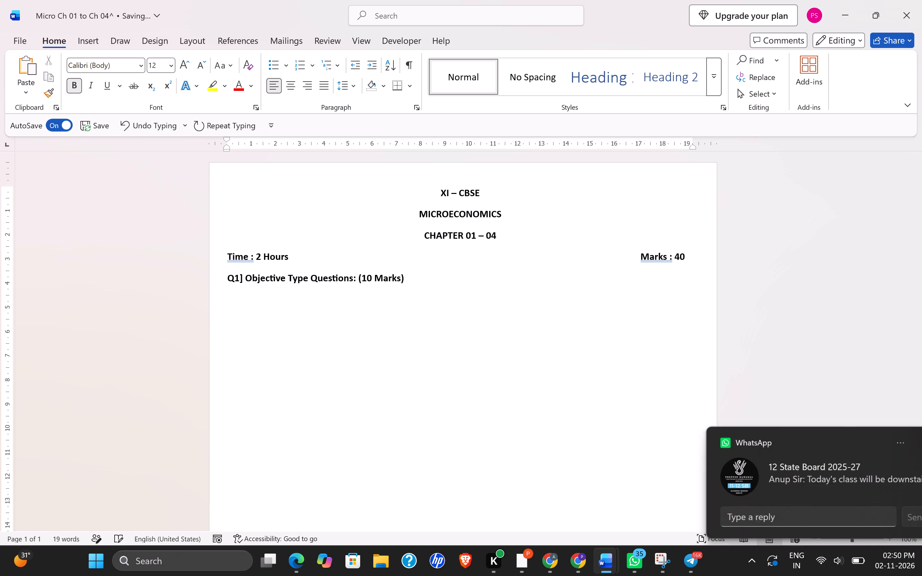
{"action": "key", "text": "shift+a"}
{"action": "key", "text": "shift+parenright"}
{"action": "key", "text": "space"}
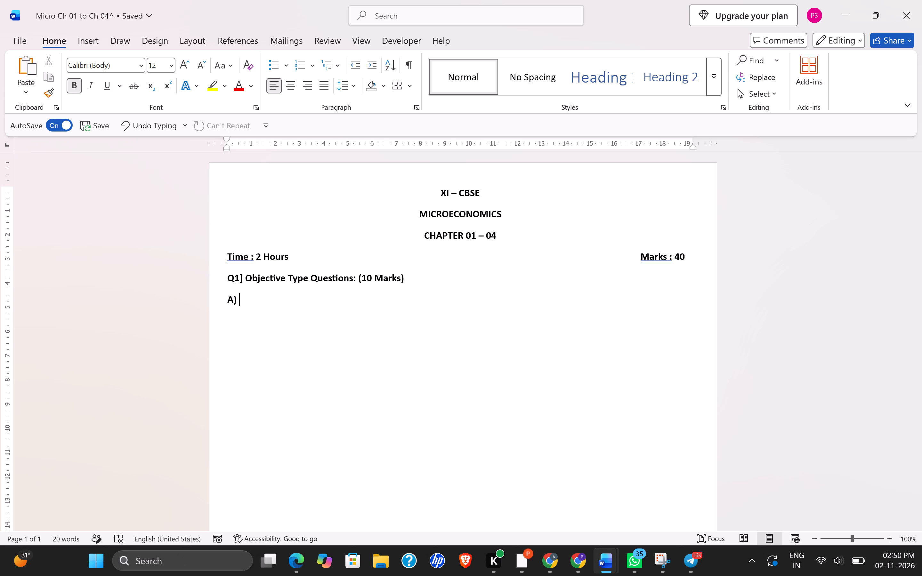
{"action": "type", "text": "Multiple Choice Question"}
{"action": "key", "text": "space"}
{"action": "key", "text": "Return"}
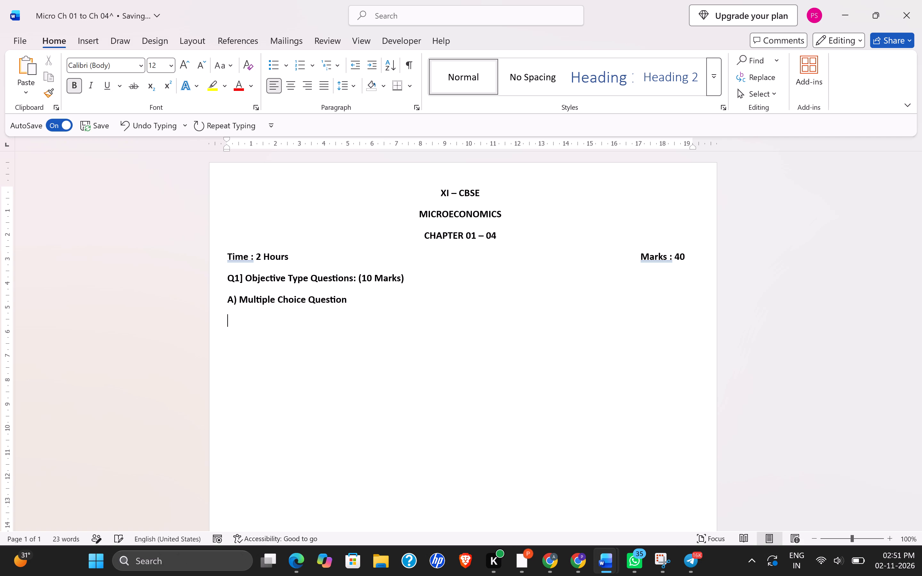
Add the subheading "B) Match the following" after four blank lines below A), leaving three blank lines beneath it.
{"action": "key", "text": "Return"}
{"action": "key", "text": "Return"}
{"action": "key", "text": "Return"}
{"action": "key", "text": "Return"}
{"action": "type", "text": "B) MAtch the following"}
{"action": "key", "text": "space"}
{"action": "key", "text": "Return"}
{"action": "key", "text": "Return"}
{"action": "key", "text": "Return"}
{"action": "key", "text": "Return"}
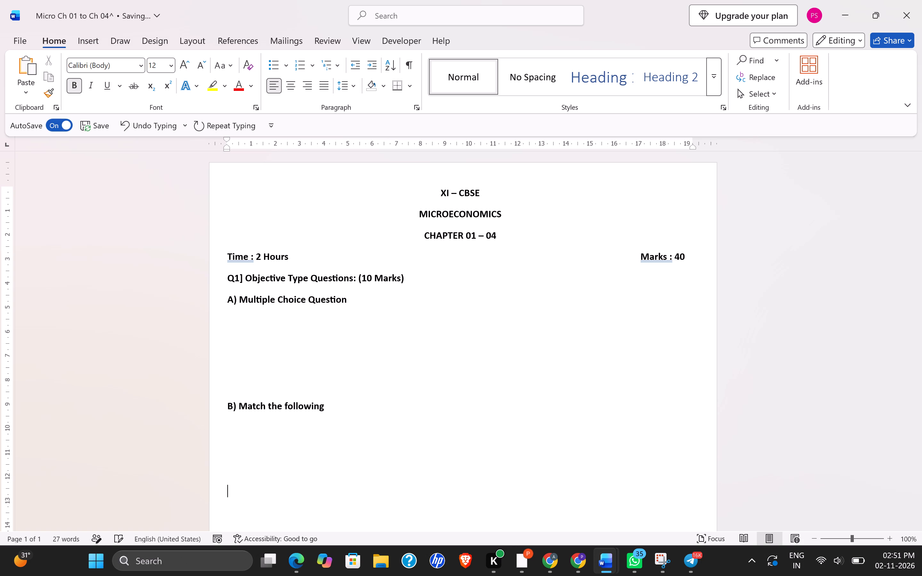
Add the subheading "C) State whether the following statements are true or false with reasons:" below the space left for B).
{"action": "key", "text": "shift+c"}
{"action": "type", "text": ")"}
{"action": "key", "text": "space"}
{"action": "type", "text": "True"}
{"action": "key", "text": "space"}
{"action": "key", "text": "BackSpace"}
{"action": "key", "text": "BackSpace"}
{"action": "key", "text": "BackSpace"}
{"action": "key", "text": "BackSpace"}
{"action": "key", "text": "BackSpace"}
{"action": "type", "text": "State"}
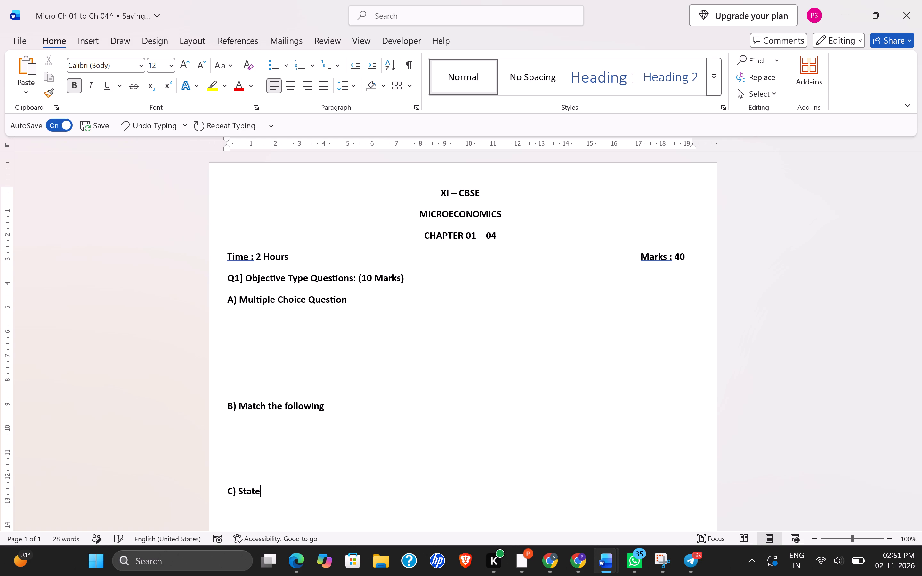
{"action": "key", "text": "space"}
{"action": "type", "text": "whether the follo"}
{"action": "type", "text": "win"}
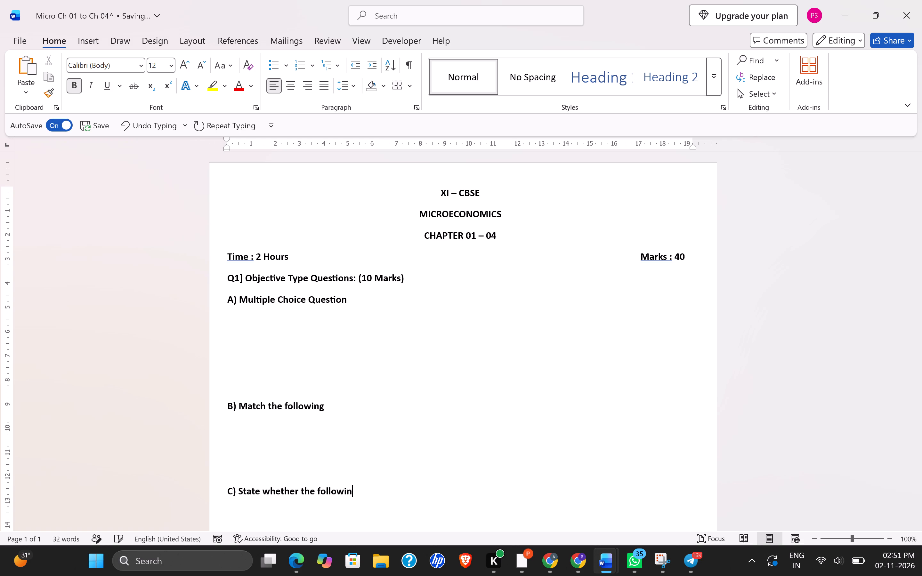
{"action": "key", "text": "g"}
{"action": "key", "text": "space"}
{"action": "type", "text": "statements are tru"}
{"action": "key", "text": "space"}
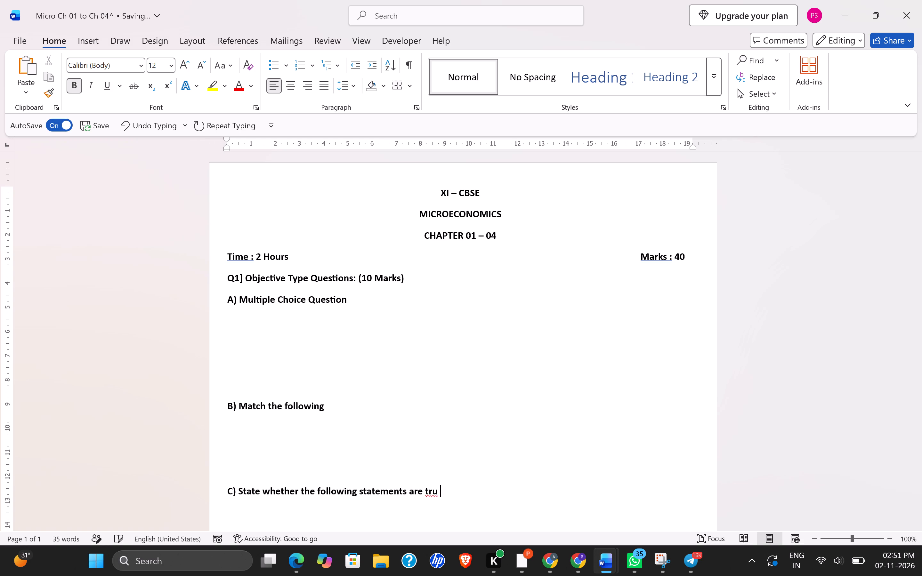
{"action": "key", "text": "BackSpace"}
{"action": "type", "text": "e or false"}
{"action": "key", "text": "space"}
{"action": "type", "text": "with reasons"}
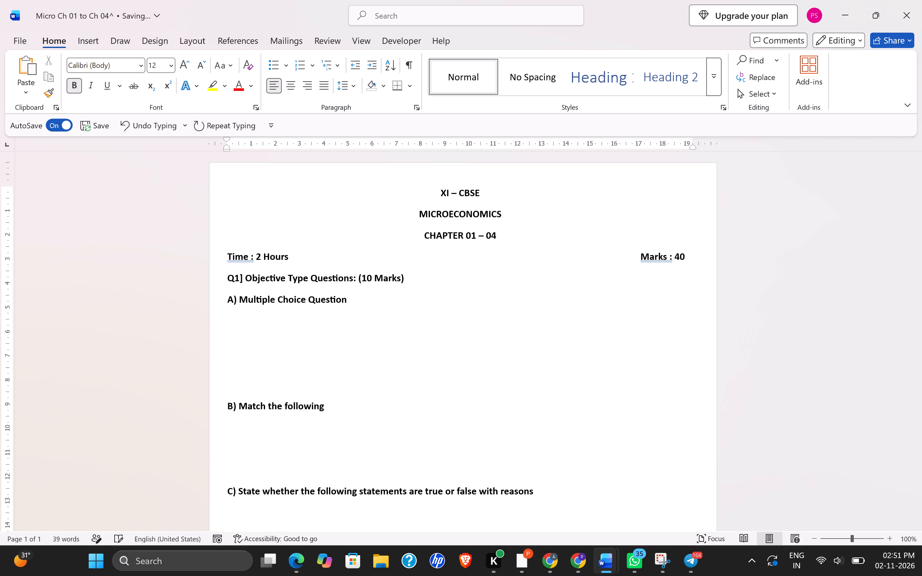
{"action": "key", "text": "shift+colon"}
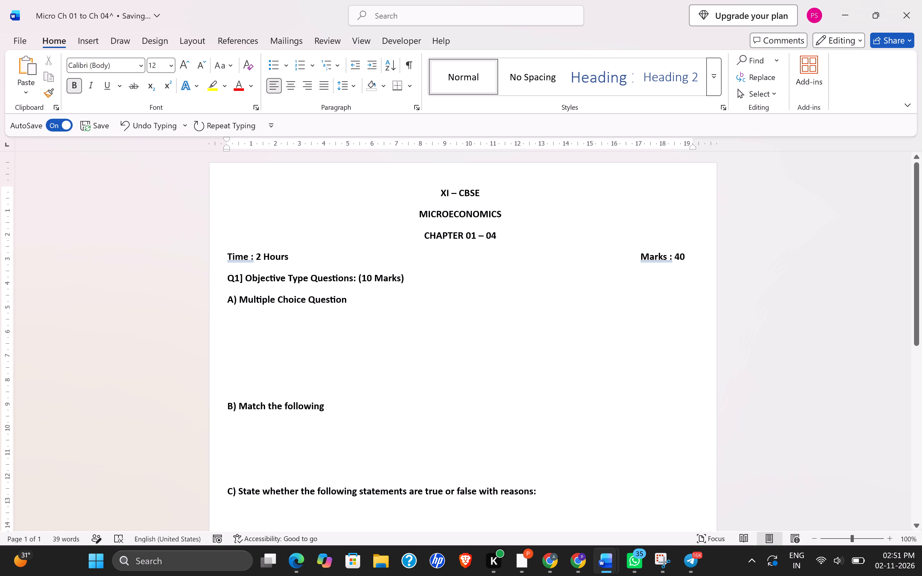
Complete the A) Multiple Choice Question subheading with a colon and "(5M)".
{"action": "left_click", "coordinate": [369, 305]}
{"action": "key", "text": "BackSpace"}
{"action": "type", "text": ":"}
{"action": "key", "text": "space"}
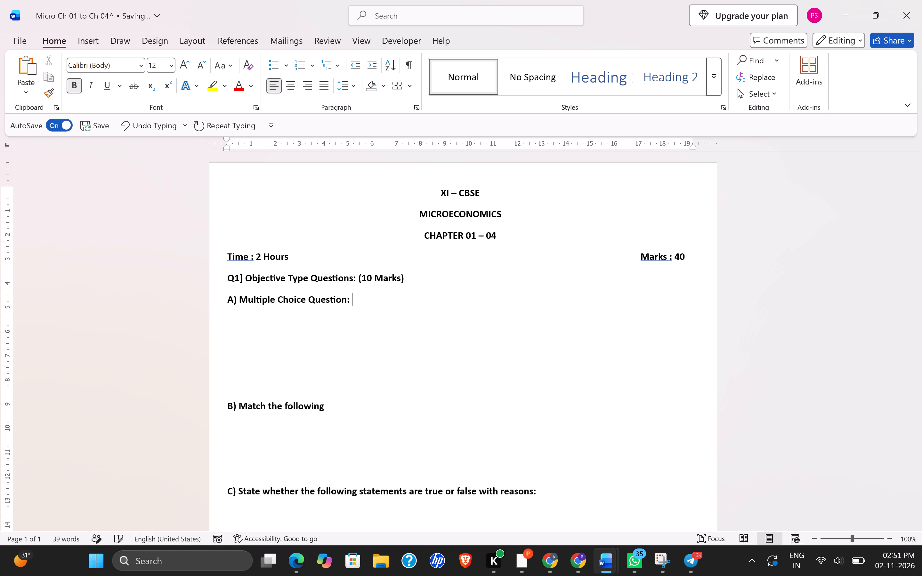
{"action": "key", "text": "shift+parenleft"}
{"action": "key", "text": "5"}
{"action": "type", "text": "M)"}
Complete the B) Match the following subheading with a colon and "(2M)".
{"action": "left_click", "coordinate": [341, 406]}
{"action": "key", "text": "BackSpace"}
{"action": "type", "text": ":"}
{"action": "key", "text": "space"}
{"action": "key", "text": "shift+parenleft"}
{"action": "key", "text": "2"}
{"action": "key", "text": "shift+m"}
{"action": "key", "text": "shift+parenright"}
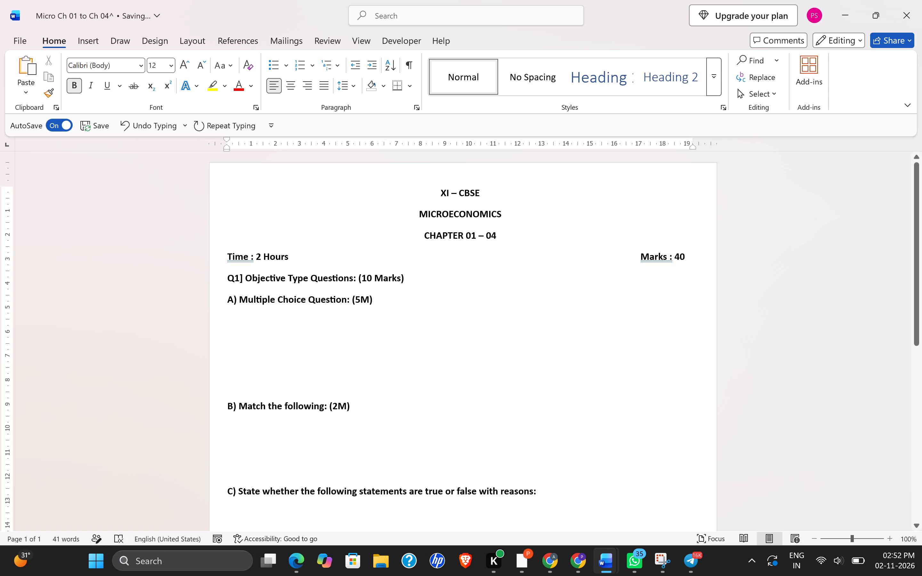
Append "(3M)" after the colon of the C) true or false subheading.
{"action": "left_click", "coordinate": [586, 500]}
{"action": "key", "text": "space"}
{"action": "key", "text": "shift+parenleft"}
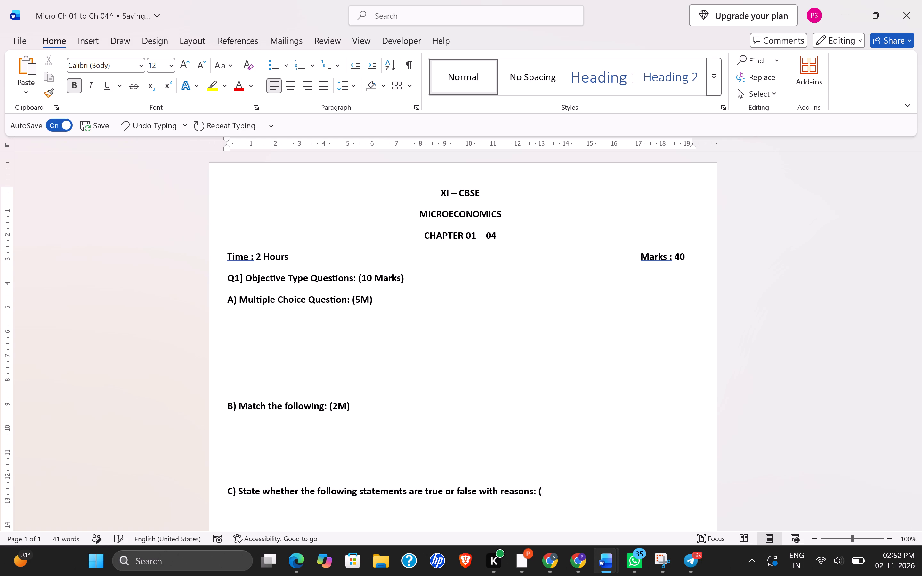
{"action": "key", "text": "3"}
{"action": "type", "text": "M)"}
{"action": "scroll", "coordinate": [479, 397], "scroll_direction": "down", "scroll_amount": 1}
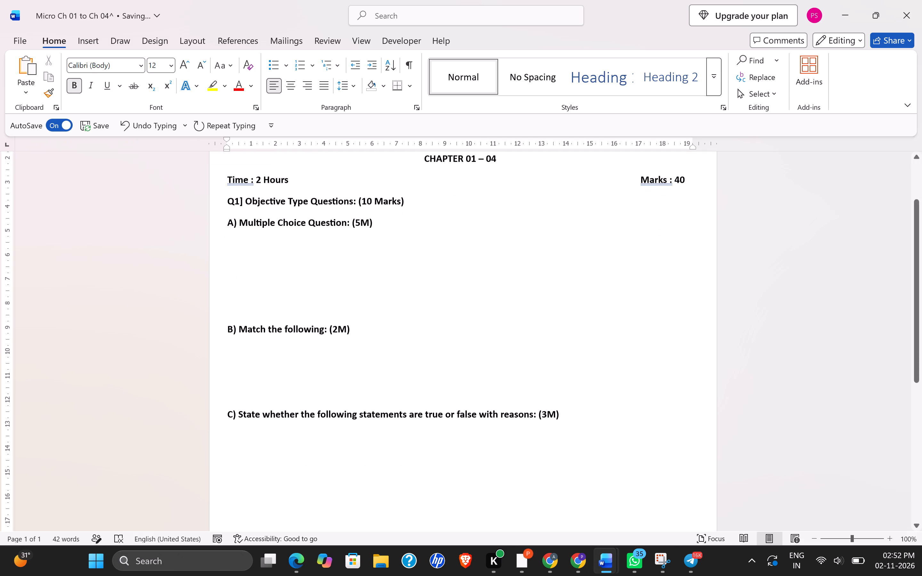
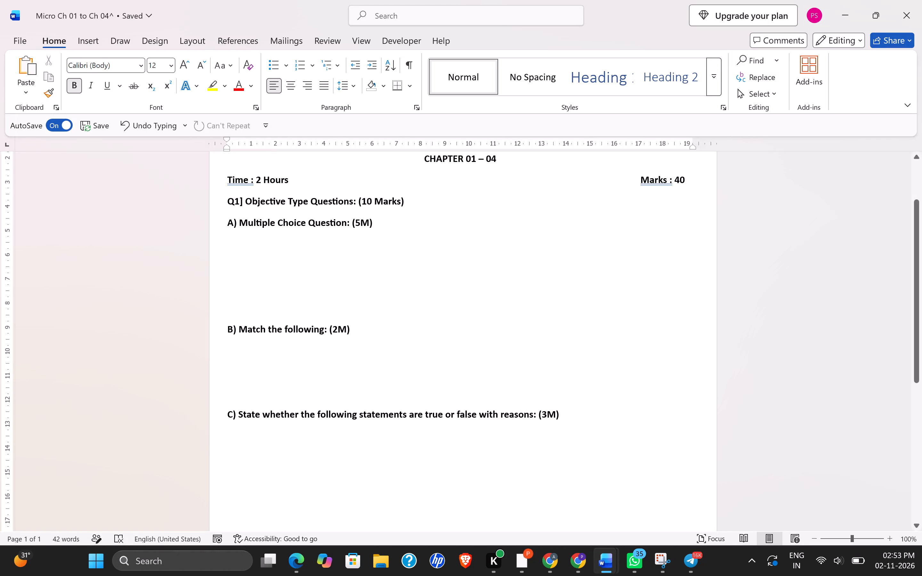
Add the heading "Q2] Subjective Type Questions: (30 Marks)" below subsection C), leaving blank lines for its statements.
{"action": "key", "text": "Return"}
{"action": "key", "text": "Return"}
{"action": "key", "text": "Return"}
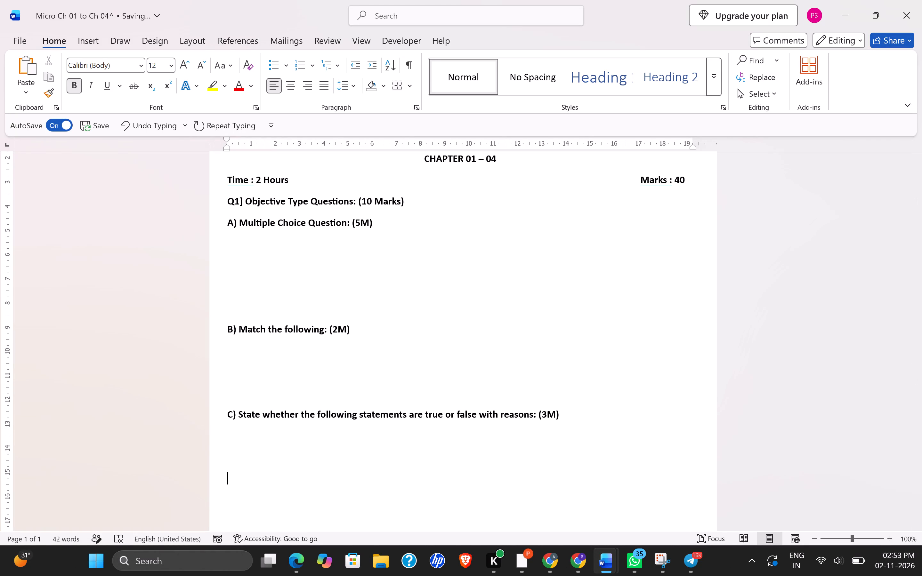
{"action": "key", "text": "shift+q"}
{"action": "key", "text": "2"}
{"action": "key", "text": "shift+parenright"}
{"action": "key", "text": "BackSpace"}
{"action": "key", "text": "shift+braceright"}
{"action": "key", "text": "BackSpace"}
{"action": "type", "text": "]"}
{"action": "key", "text": "space"}
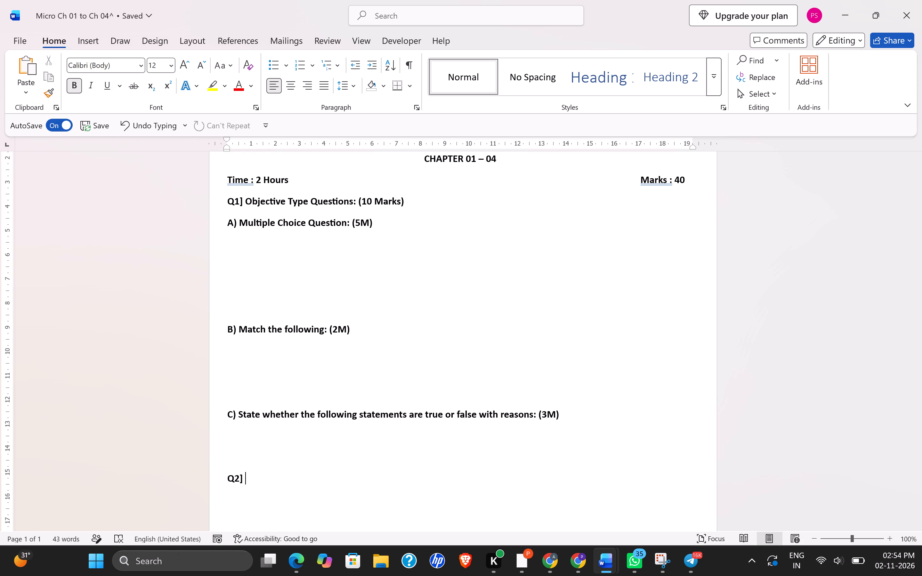
{"action": "type", "text": "Subjective Type"}
{"action": "key", "text": "space"}
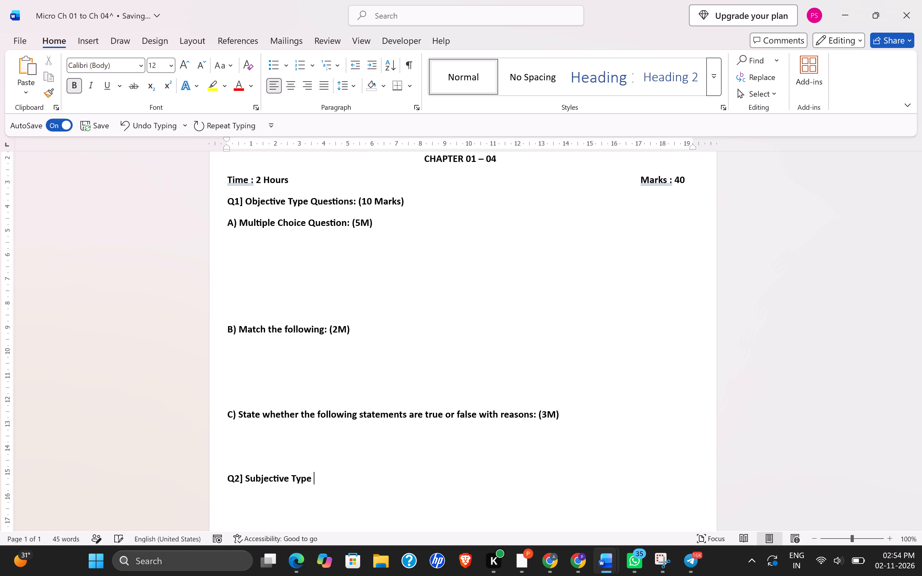
{"action": "type", "text": "Questions"}
{"action": "type", "text": ":"}
{"action": "key", "text": "space"}
{"action": "type", "text": "("}
{"action": "key", "text": "space"}
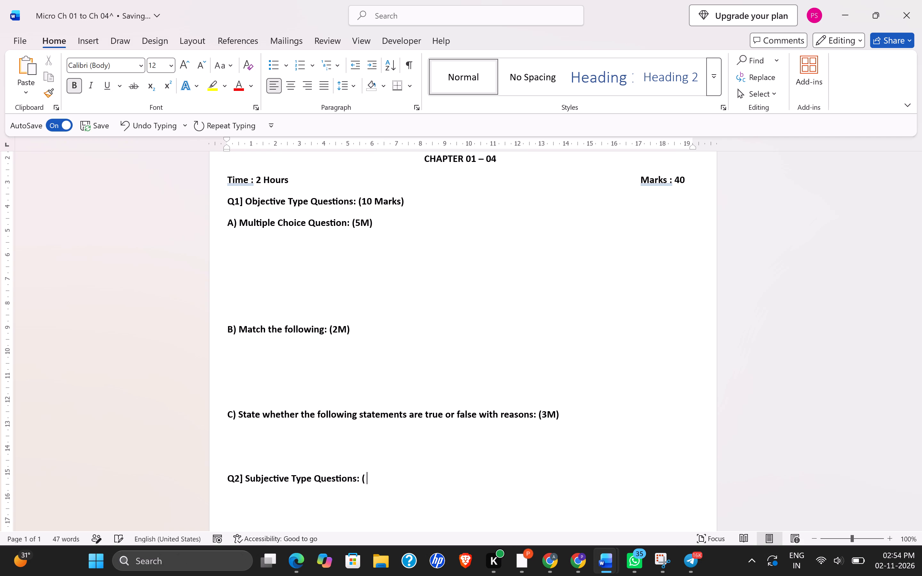
{"action": "key", "text": "BackSpace"}
{"action": "type", "text": "30 MArks"}
{"action": "key", "text": "space"}
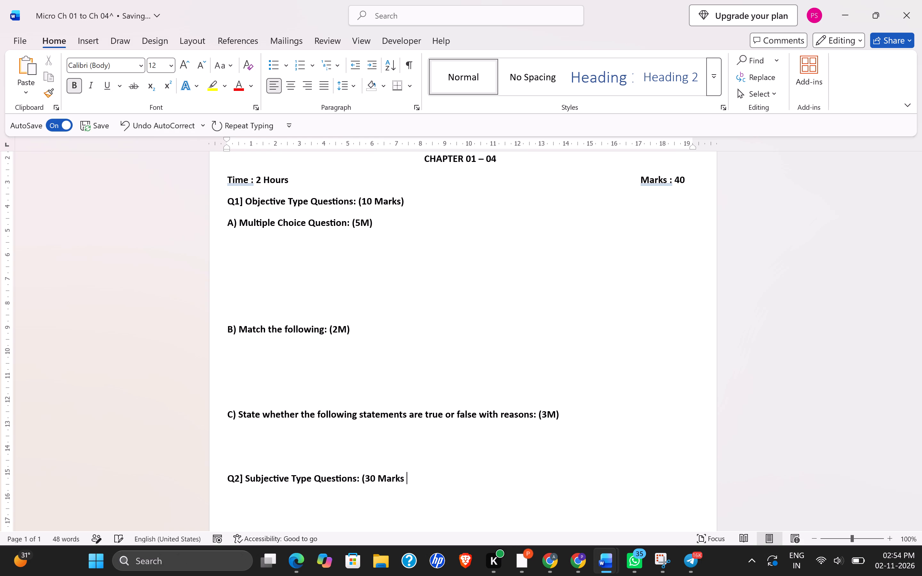
{"action": "key", "text": "shift+parenright"}
{"action": "key", "text": "BackSpace"}
{"action": "key", "text": "BackSpace"}
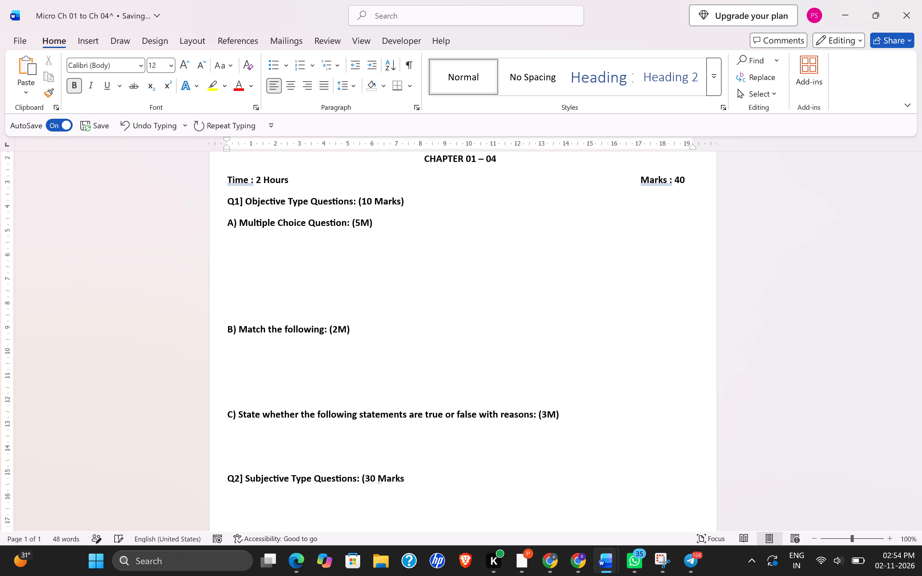
{"action": "key", "text": "shift+parenright"}
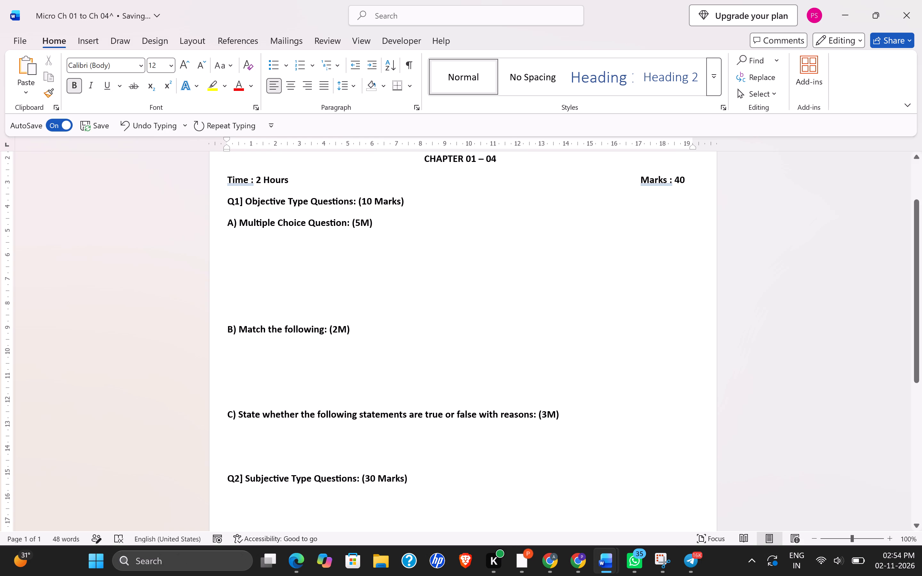
Add the first multiple-choice question under A): "1) A Point outside the PPF indicates:".
{"action": "left_click", "coordinate": [389, 234]}
{"action": "key", "text": "Return"}
{"action": "type", "text": "1)"}
{"action": "key", "text": "space"}
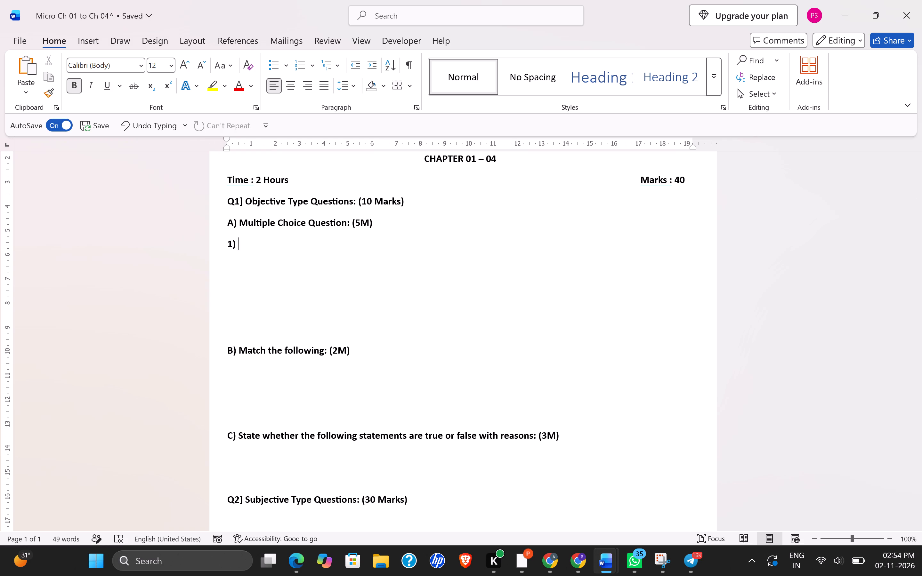
{"action": "type", "text": "A"}
{"action": "key", "text": "space"}
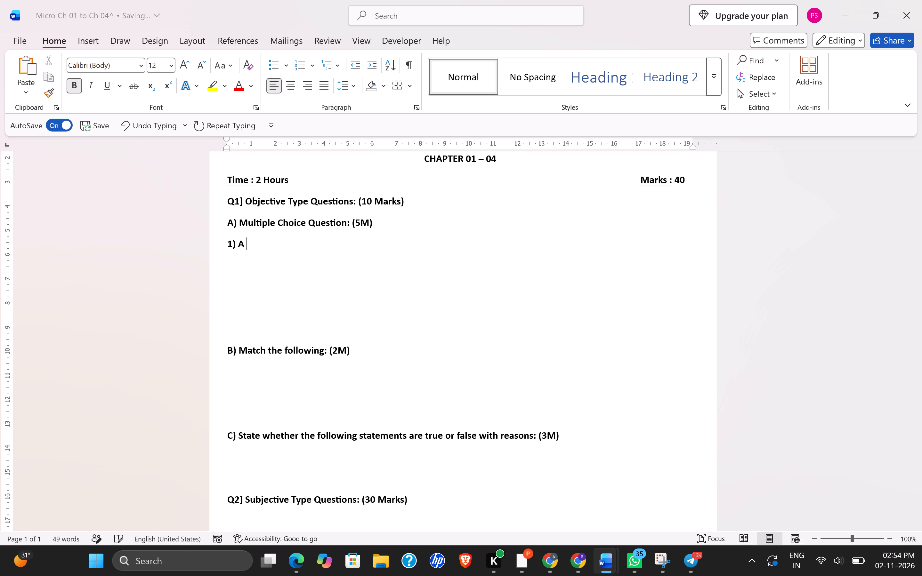
{"action": "type", "text": "Point"}
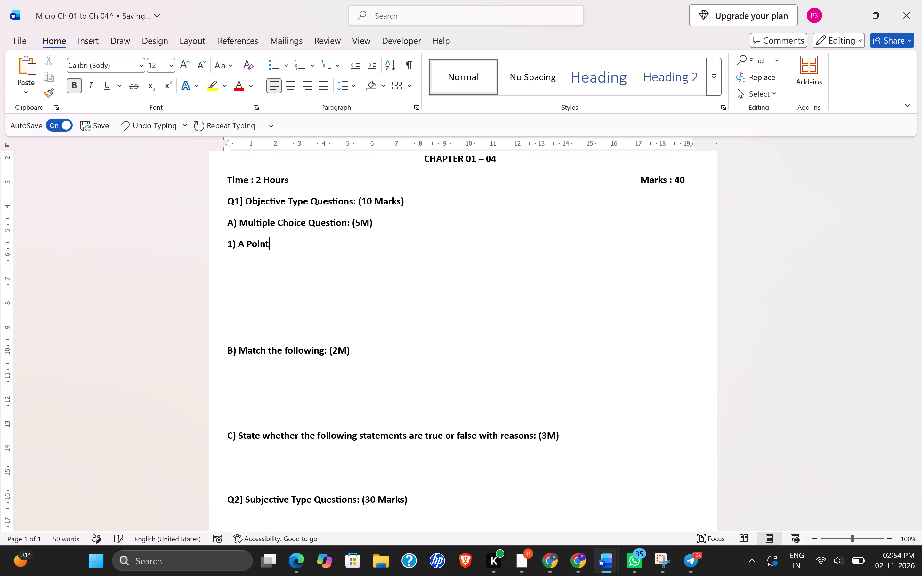
{"action": "key", "text": "space"}
{"action": "type", "text": "outside the"}
{"action": "key", "text": "space"}
{"action": "type", "text": "PPF"}
{"action": "key", "text": "space"}
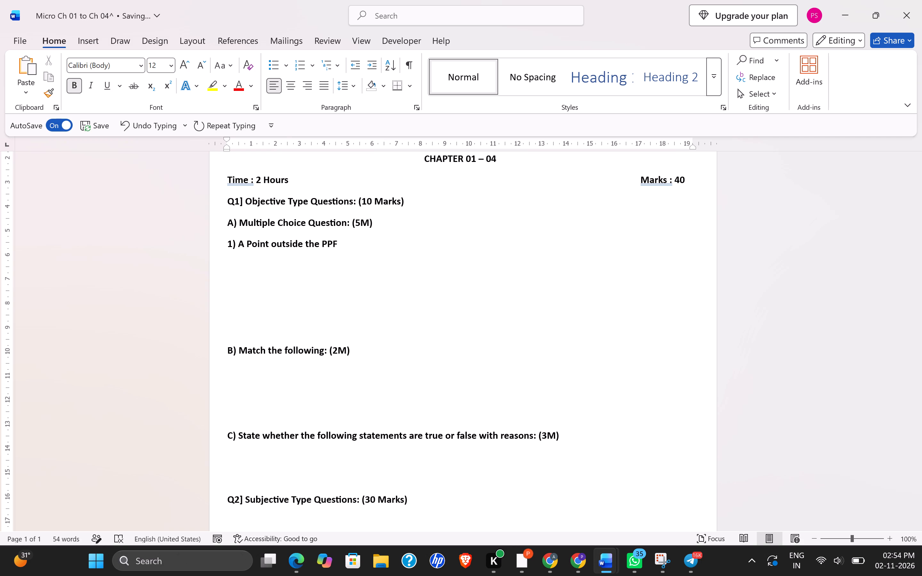
{"action": "type", "text": "indicates"}
{"action": "key", "text": "shift+colon"}
Add option "a) Fuller utilization of resources" on a new line directly under question 1, within the same paragraph.
{"action": "key", "text": "Return"}
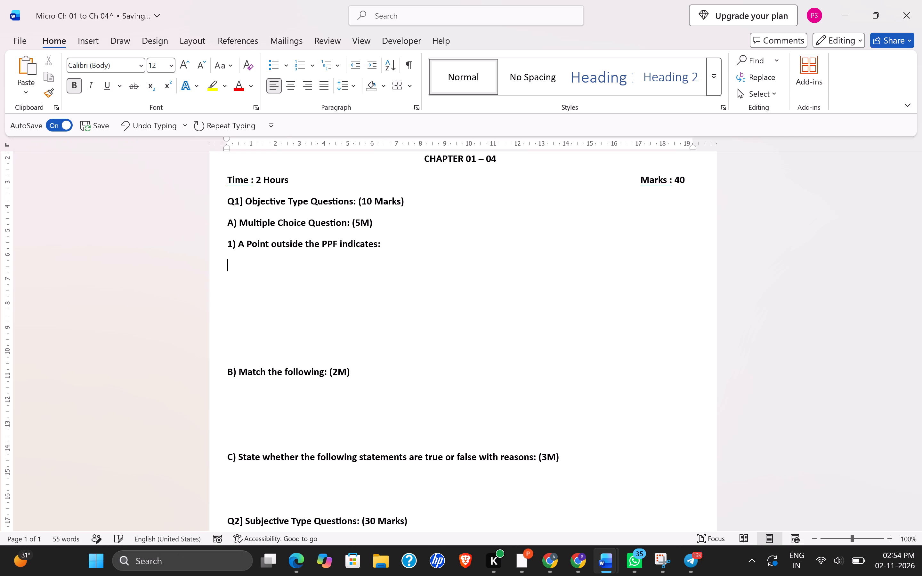
{"action": "key", "text": "BackSpace"}
{"action": "key", "text": "shift+a"}
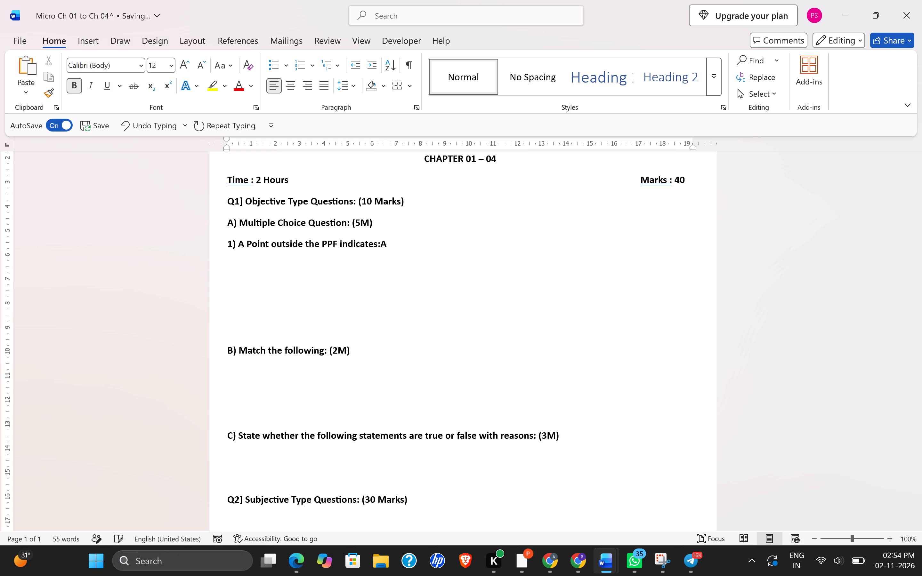
{"action": "key", "text": "BackSpace"}
{"action": "key", "text": "shift+Return"}
{"action": "key", "text": "a"}
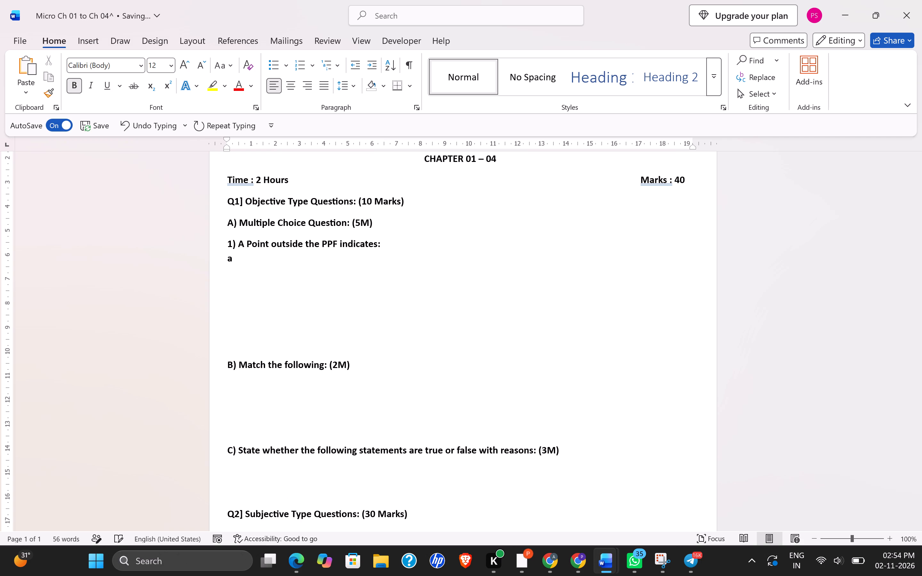
{"action": "type", "text": ")"}
{"action": "key", "text": "space"}
{"action": "type", "text": "Fuller uti"}
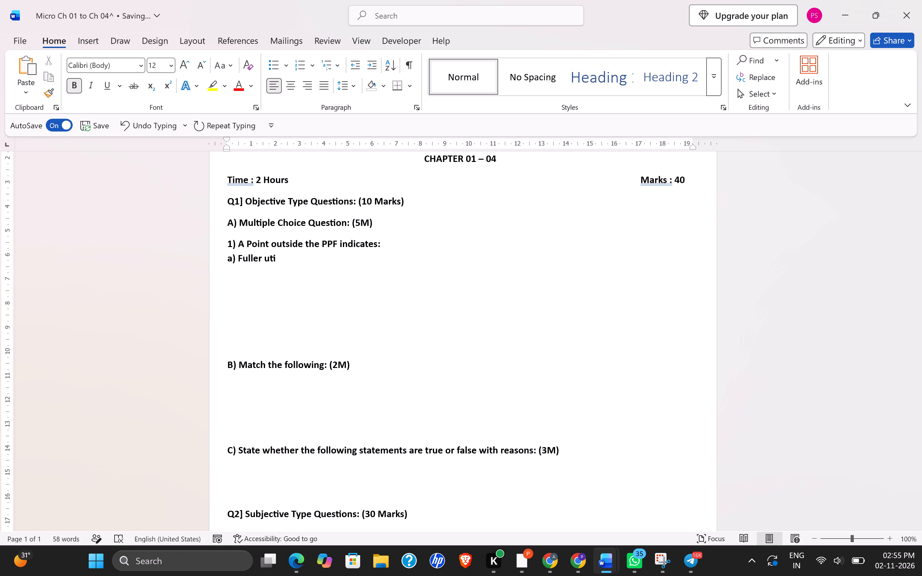
{"action": "key", "text": "BackSpace"}
{"action": "type", "text": "ilisa"}
{"action": "type", "text": "tion"}
{"action": "key", "text": "space"}
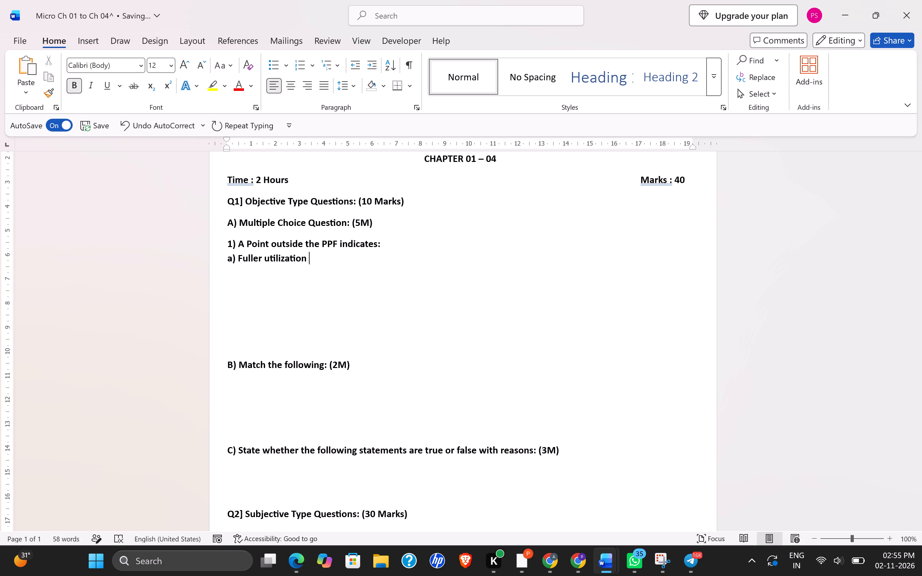
{"action": "type", "text": "of resources"}
Add option "b) Unutilisation of Resources" on the same line as option a), separated by a wide gap of spaces.
{"action": "key", "text": "space"}
{"action": "key", "text": "space"}
{"action": "key", "text": "space"}
{"action": "key", "text": "space"}
{"action": "key", "text": "space"}
{"action": "key", "text": "space"}
{"action": "key", "text": "space"}
{"action": "key", "text": "space"}
{"action": "key", "text": "space"}
{"action": "key", "text": "space"}
{"action": "key", "text": "space"}
{"action": "key", "text": "space"}
{"action": "key", "text": "space"}
{"action": "key", "text": "space"}
{"action": "key", "text": "space"}
{"action": "key", "text": "space"}
{"action": "key", "text": "space"}
{"action": "key", "text": "space"}
{"action": "key", "text": "space"}
{"action": "key", "text": "space"}
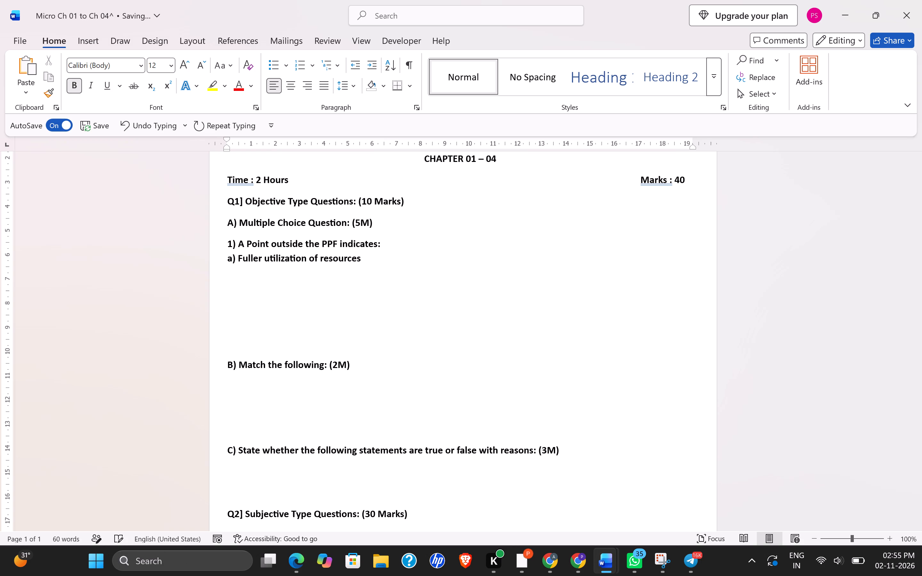
{"action": "key", "text": "shift+b"}
{"action": "key", "text": "BackSpace"}
{"action": "type", "text": "b)"}
{"action": "key", "text": "space"}
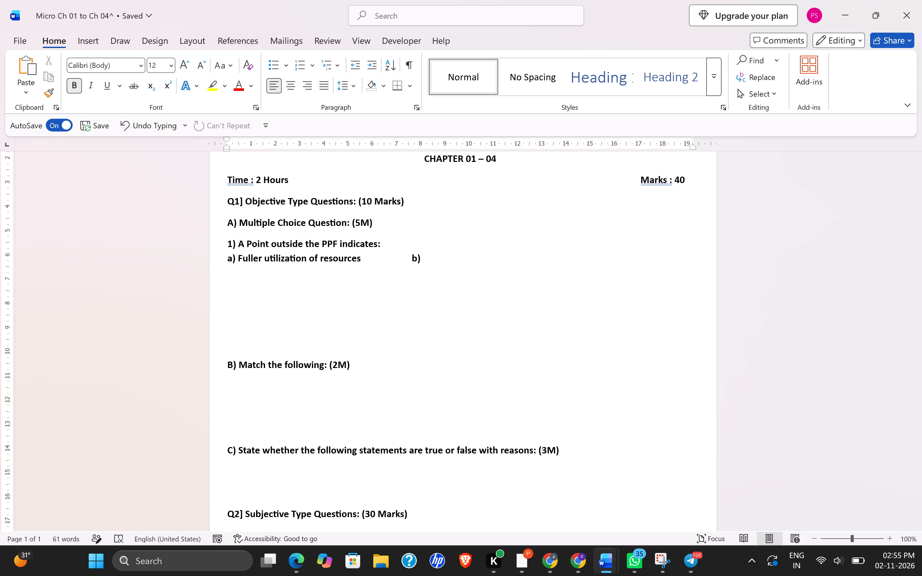
{"action": "type", "text": "Un"}
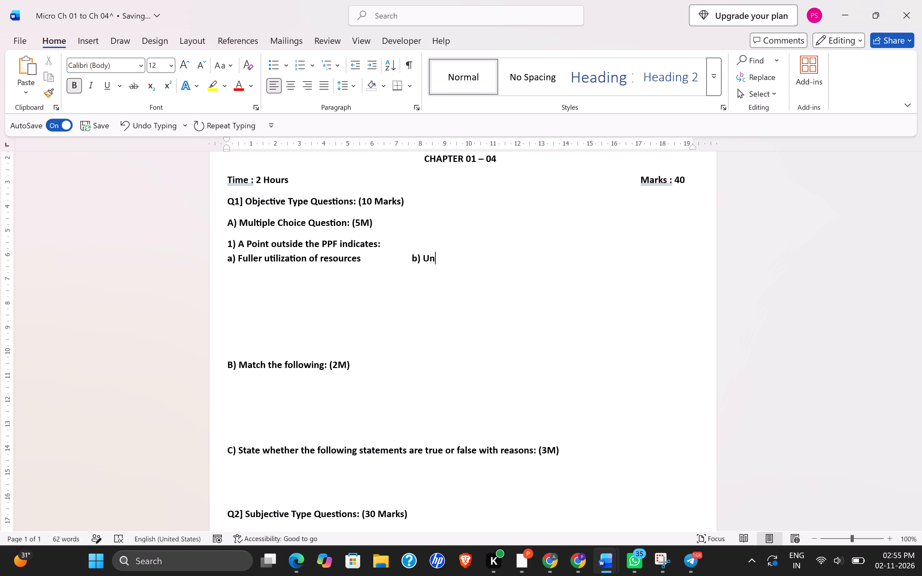
{"action": "type", "text": "utisation o"}
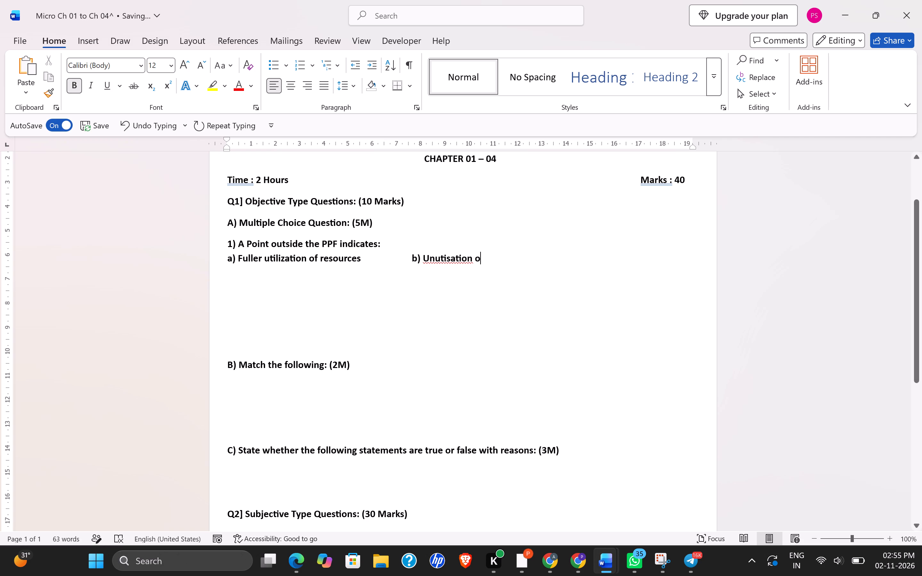
{"action": "left_click", "coordinate": [449, 259]}
{"action": "key", "text": "Left"}
{"action": "type", "text": "li"}
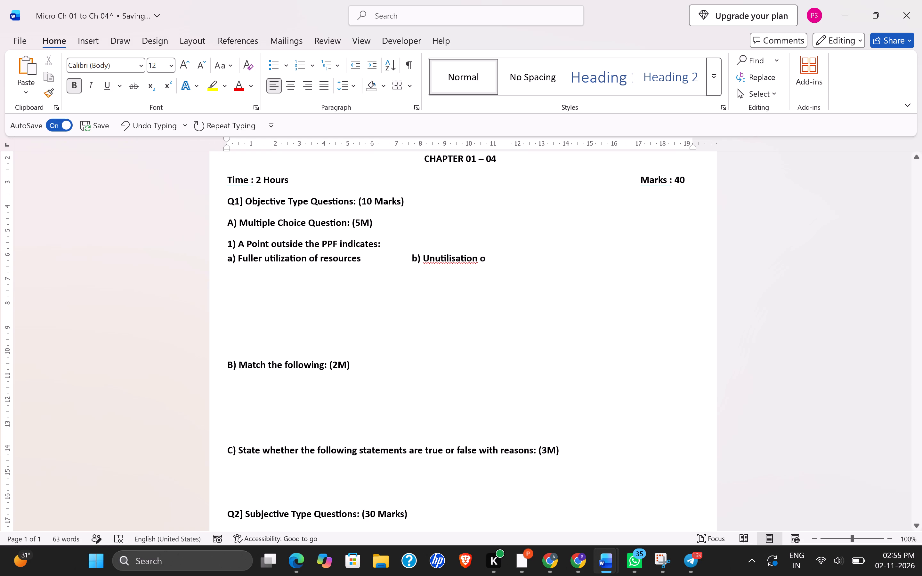
{"action": "left_click", "coordinate": [498, 261]}
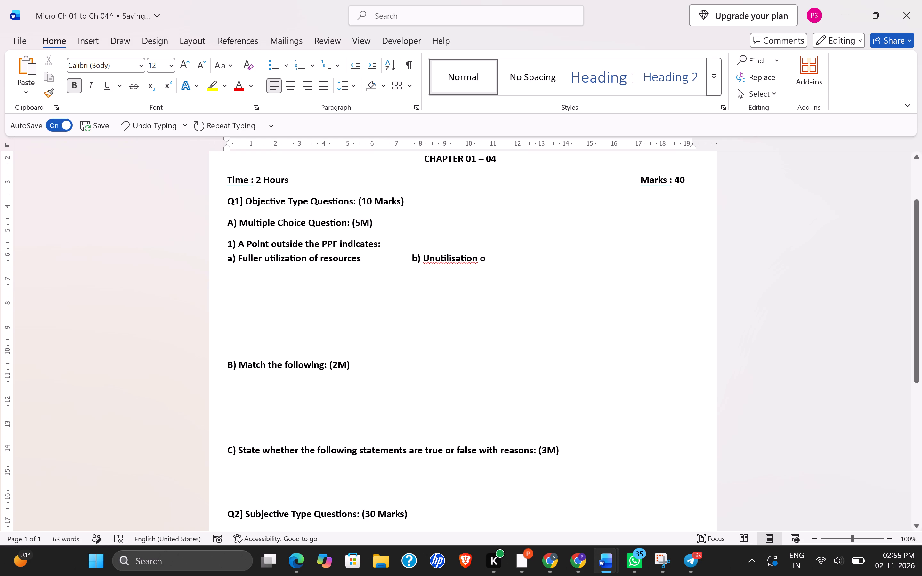
{"action": "left_click", "coordinate": [477, 257]}
{"action": "key", "text": "space"}
{"action": "key", "text": "backslash"}
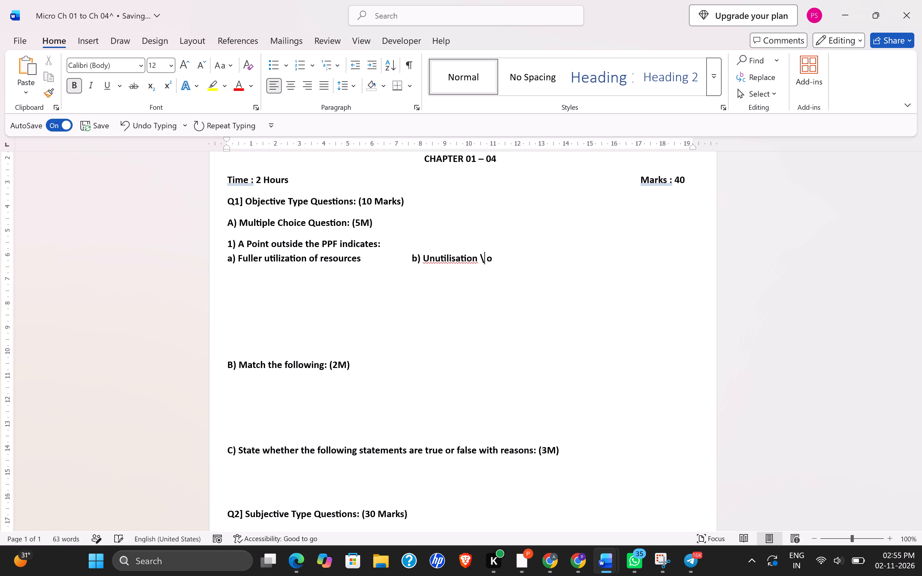
{"action": "key", "text": "BackSpace"}
{"action": "key", "text": "BackSpace"}
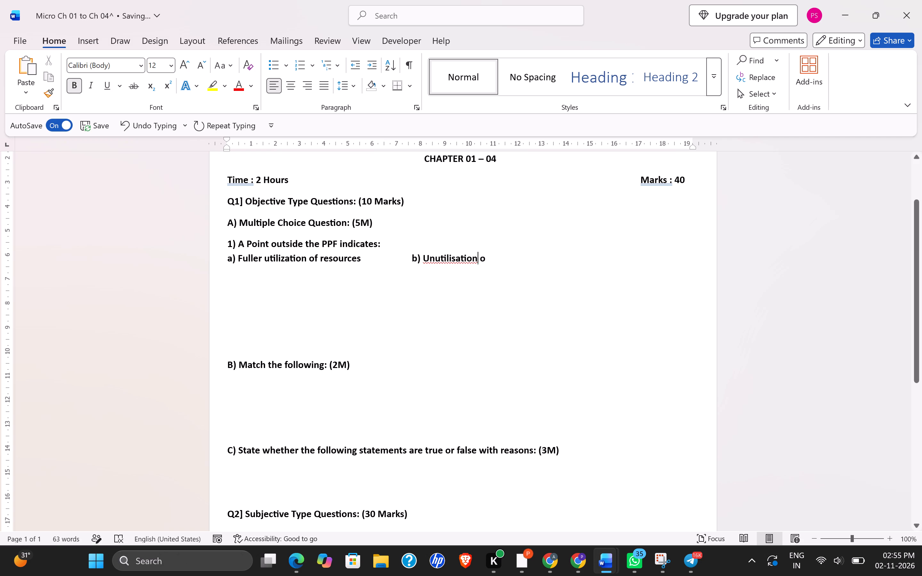
{"action": "left_click", "coordinate": [493, 258]}
{"action": "type", "text": "f"}
{"action": "key", "text": "space"}
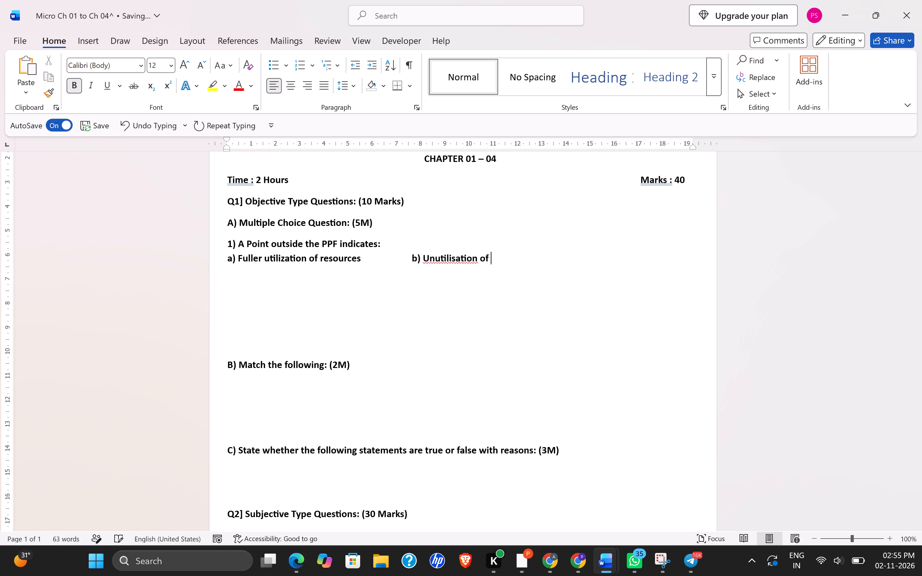
{"action": "key", "text": "shift+r"}
{"action": "type", "text": "esources"}
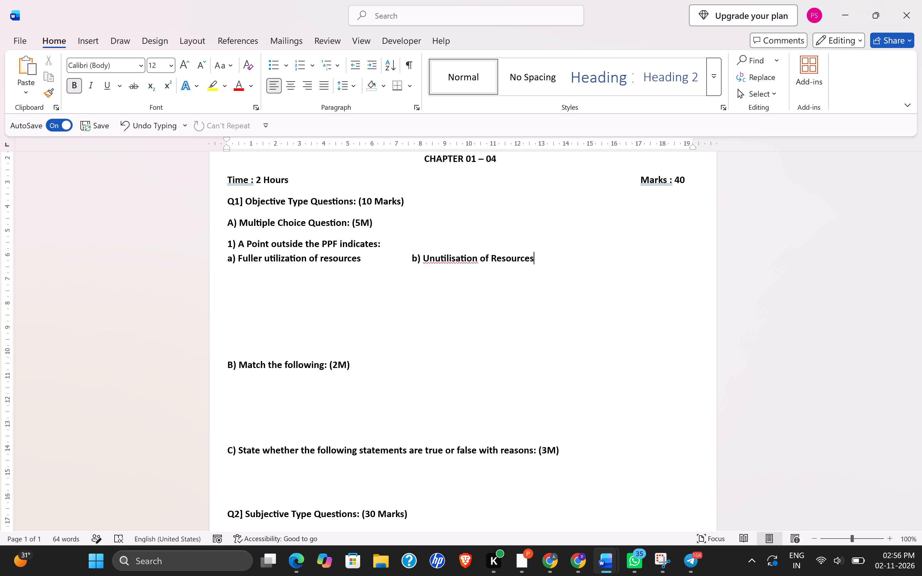
Add option "c) Unattainable Combination" after option b), separated by a wide gap of spaces.
{"action": "key", "text": "space"}
{"action": "key", "text": "space"}
{"action": "key", "text": "space"}
{"action": "key", "text": "space"}
{"action": "key", "text": "space"}
{"action": "key", "text": "space"}
{"action": "key", "text": "space"}
{"action": "key", "text": "space"}
{"action": "key", "text": "space"}
{"action": "key", "text": "space"}
{"action": "key", "text": "space"}
{"action": "key", "text": "space"}
{"action": "key", "text": "space"}
{"action": "key", "text": "space"}
{"action": "key", "text": "space"}
{"action": "key", "text": "space"}
{"action": "key", "text": "space"}
{"action": "key", "text": "space"}
{"action": "key", "text": "c"}
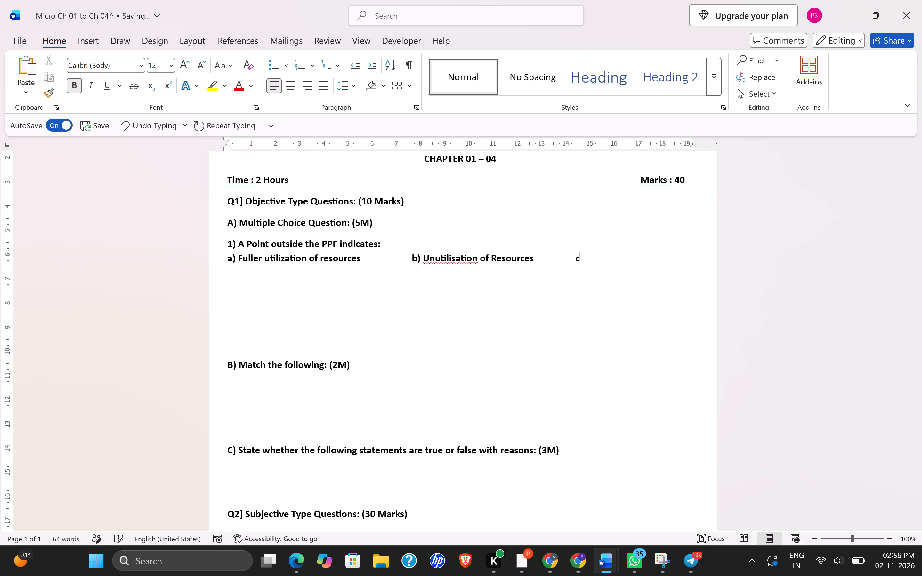
{"action": "type", "text": ")"}
{"action": "key", "text": "space"}
{"action": "key", "text": "shift+u"}
{"action": "type", "text": "natta"}
{"action": "type", "text": "inav="}
{"action": "key", "text": "BackSpace"}
{"action": "key", "text": "BackSpace"}
{"action": "type", "text": "ble Combination"}
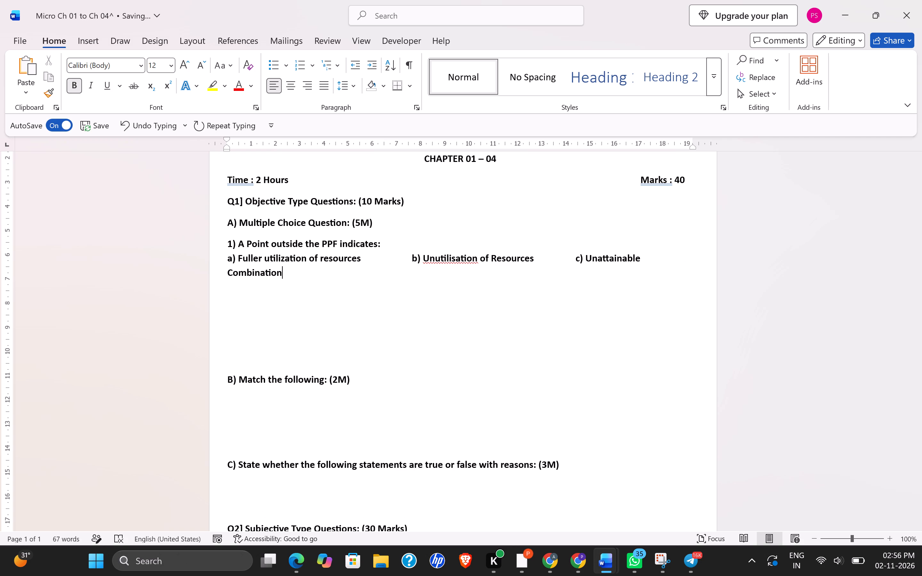
Add the label "d)" after option c), separated by a wide gap of spaces.
{"action": "key", "text": "space"}
{"action": "key", "text": "space"}
{"action": "key", "text": "space"}
{"action": "key", "text": "space"}
{"action": "key", "text": "space"}
{"action": "key", "text": "space"}
{"action": "key", "text": "space"}
{"action": "type", "text": "d)"}
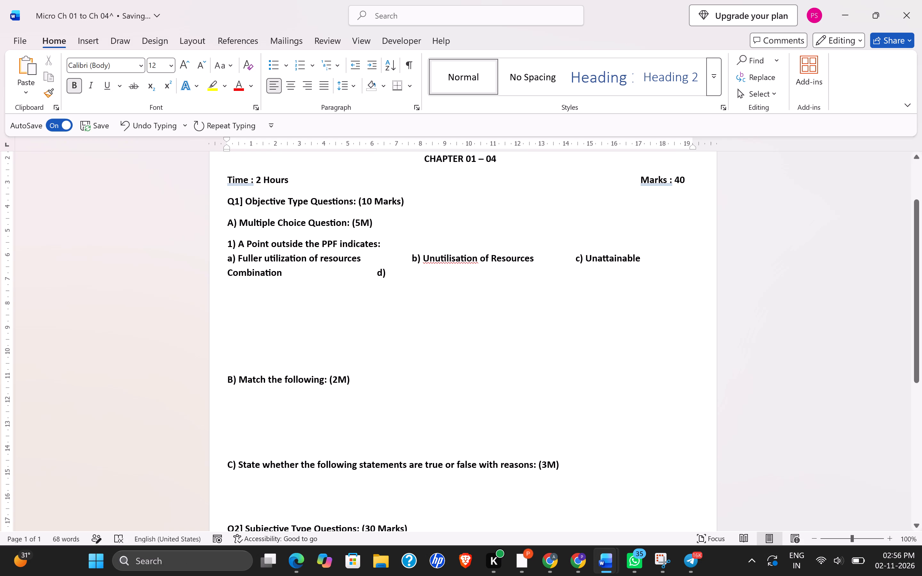
Break the line before option c) so it starts directly under option a), within the same paragraph.
{"action": "left_click", "coordinate": [576, 259]}
{"action": "key", "text": "shift+Return"}
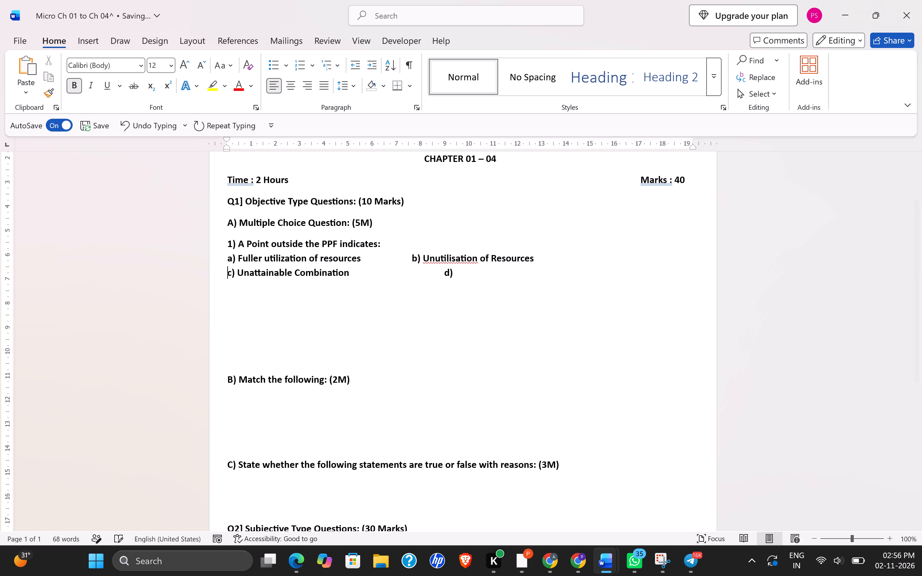
Complete option d) with the text "None of these".
{"action": "left_click", "coordinate": [473, 271]}
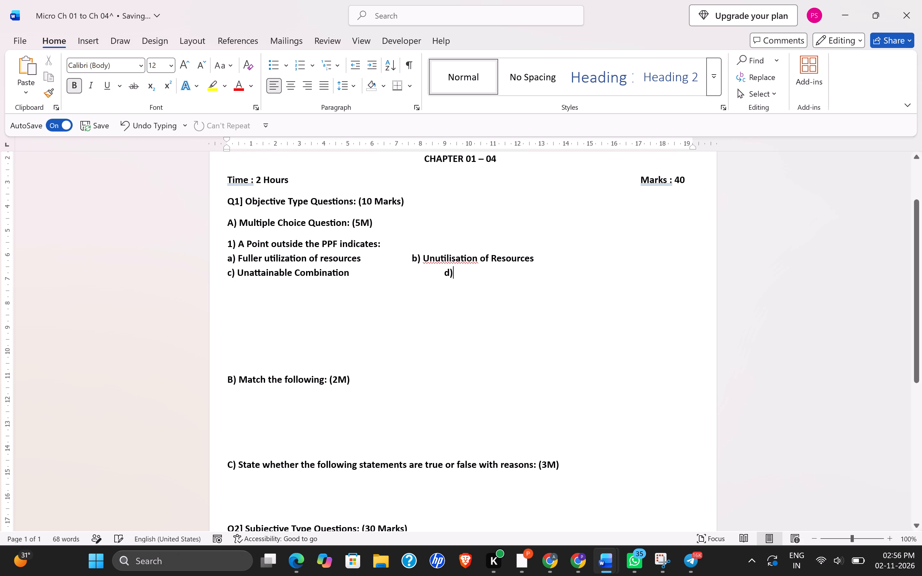
{"action": "key", "text": "space"}
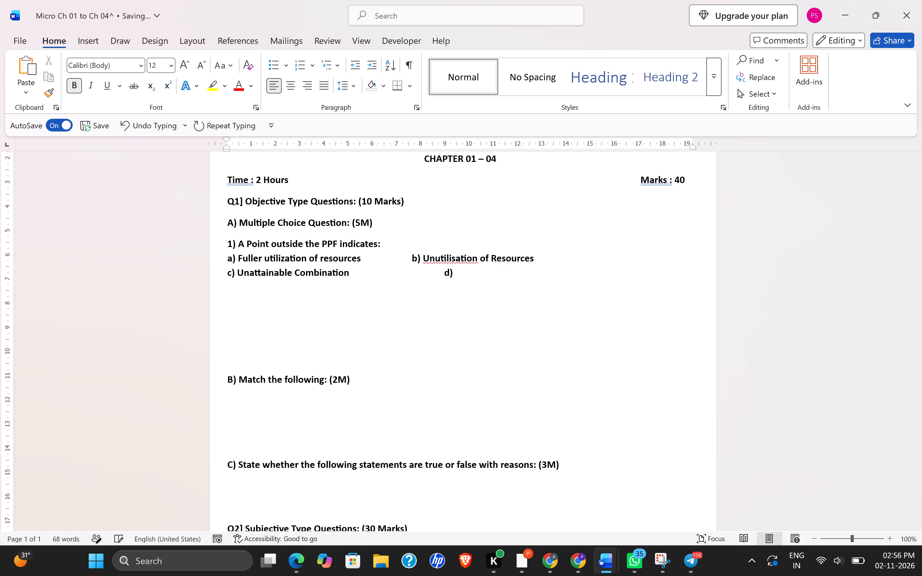
{"action": "type", "text": "None of these"}
Widen the gap before option b) with spaces until it lines up with option d) below.
{"action": "left_click", "coordinate": [411, 259]}
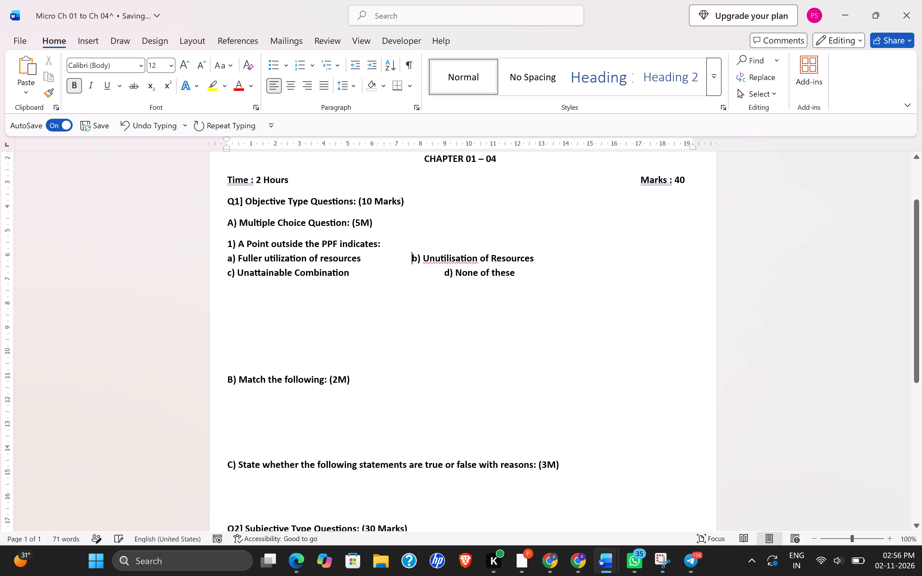
{"action": "key", "text": "space"}
{"action": "key", "text": "space"}
{"action": "key", "text": "space"}
{"action": "key", "text": "space"}
{"action": "key", "text": "space"}
{"action": "key", "text": "space"}
{"action": "key", "text": "space"}
{"action": "key", "text": "space"}
{"action": "key", "text": "space"}
{"action": "key", "text": "space"}
{"action": "key", "text": "space"}
{"action": "key", "text": "space"}
{"action": "key", "text": "space"}
{"action": "key", "text": "space"}
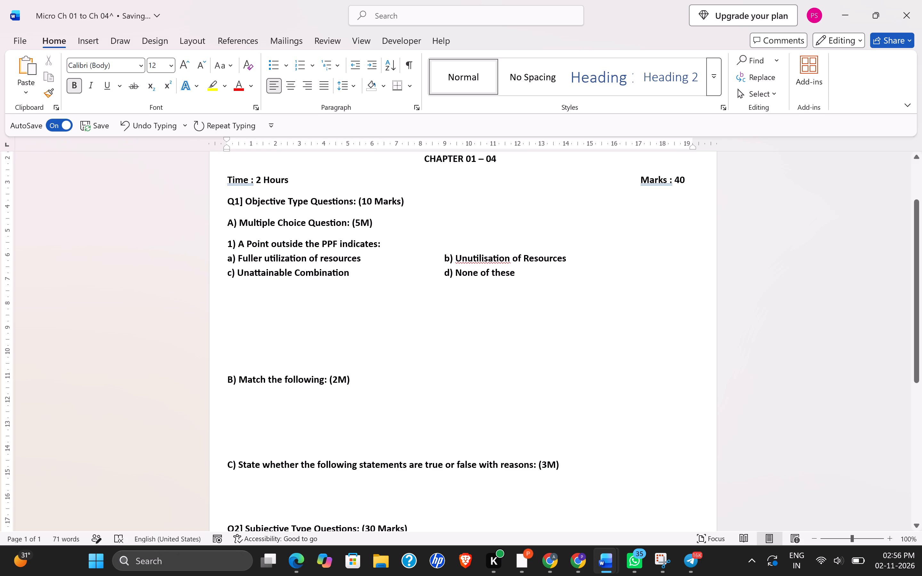
Remove the bold formatting from question 1 and its four options.
{"action": "left_click_drag", "start_coordinate": [225, 246], "coordinate": [571, 286]}
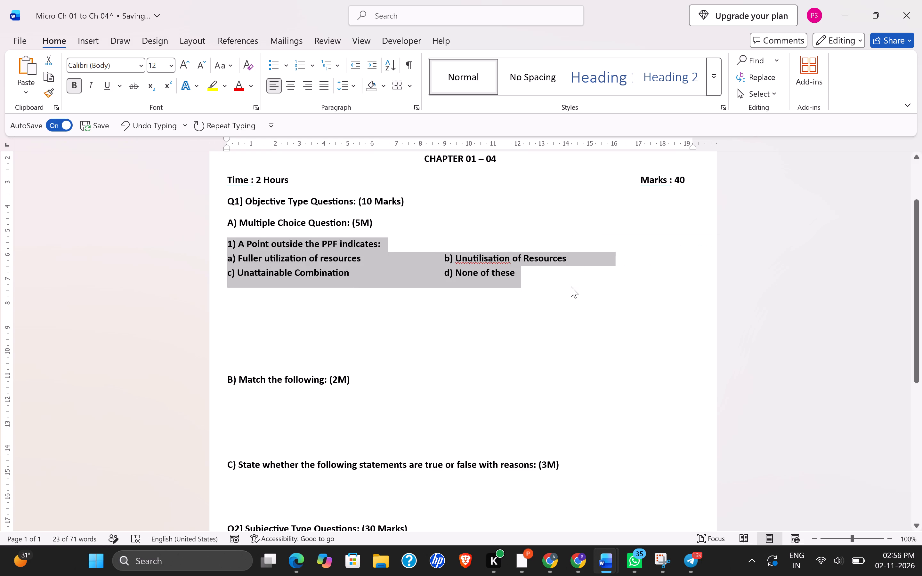
{"action": "key", "text": "ctrl+b"}
{"action": "left_click", "coordinate": [458, 294]}
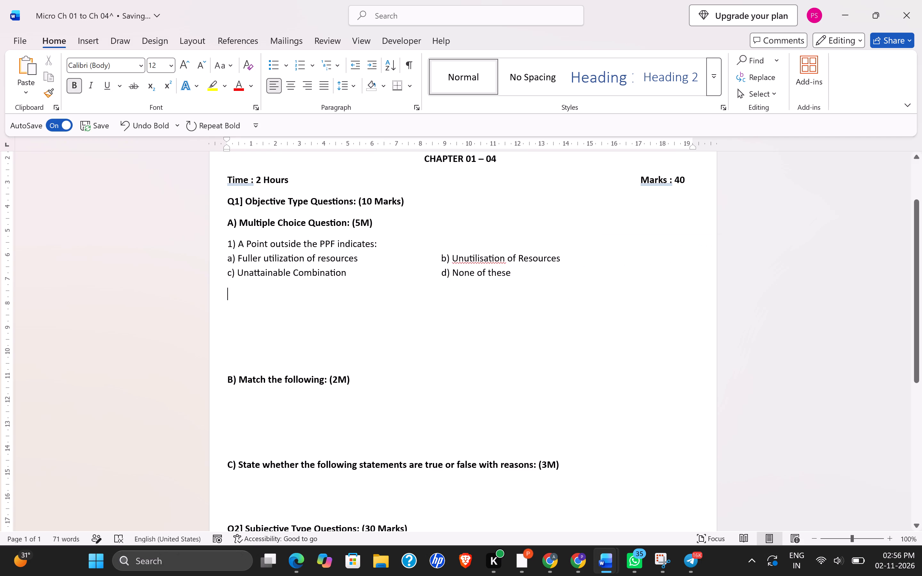
Start question 2 in a new non-bold paragraph below question 1's options with the number "2)".
{"action": "left_click", "coordinate": [536, 283]}
{"action": "key", "text": "Return"}
{"action": "key", "text": "Return"}
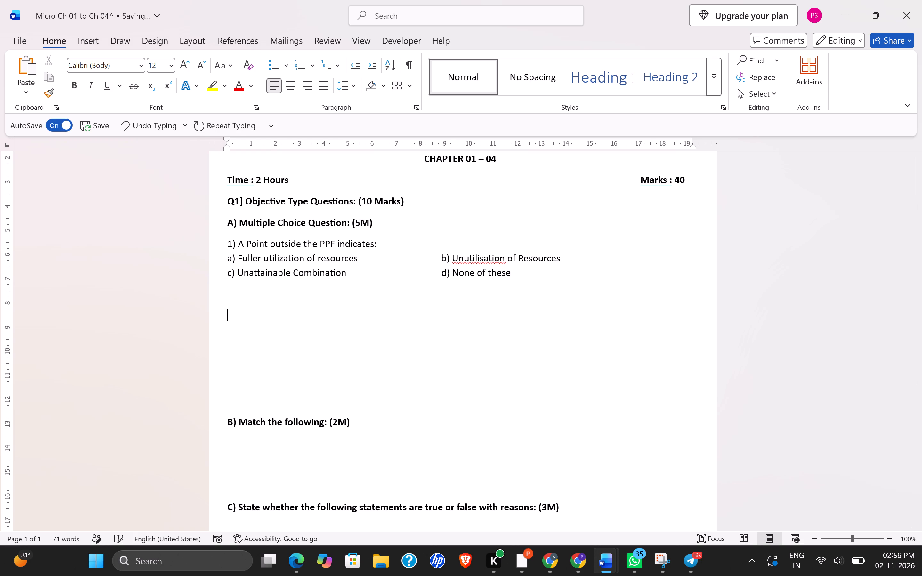
{"action": "key", "text": "BackSpace"}
{"action": "type", "text": "2)"}
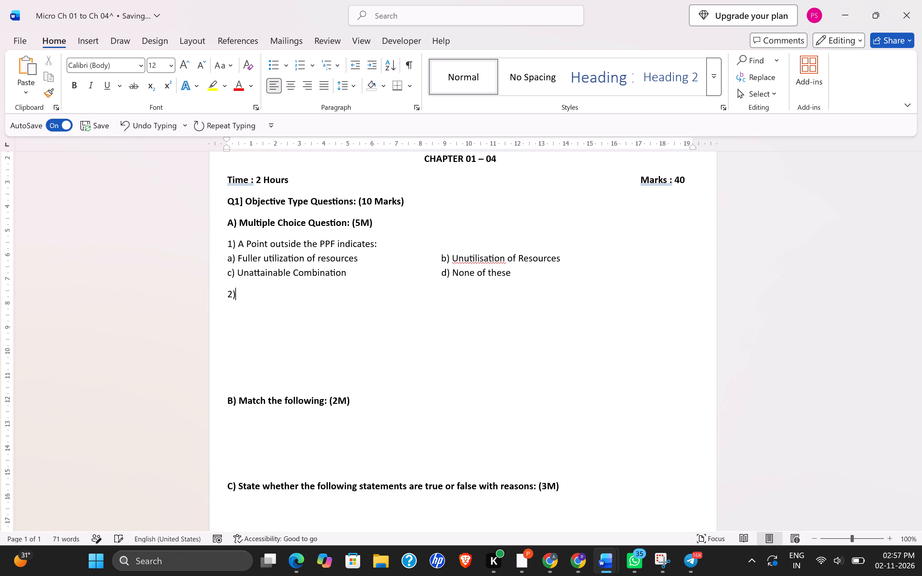
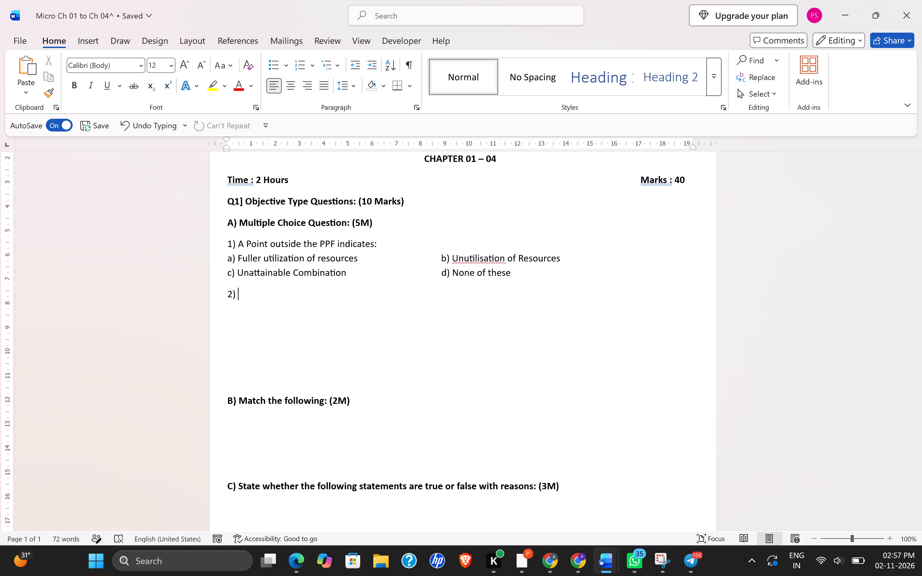
Begin question 2 with the text "If MUy", formatting the y as a subscript.
{"action": "key", "text": "shift+i"}
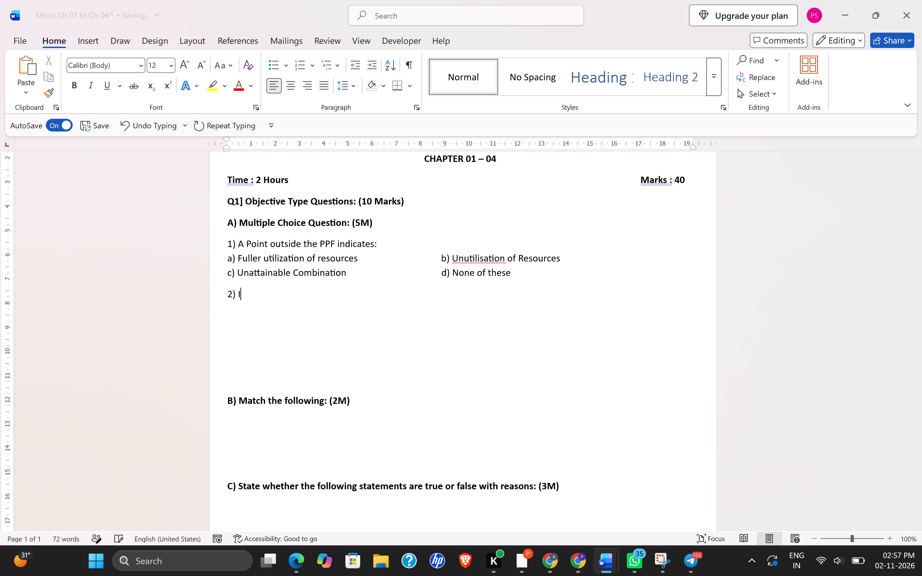
{"action": "type", "text": "f MU"}
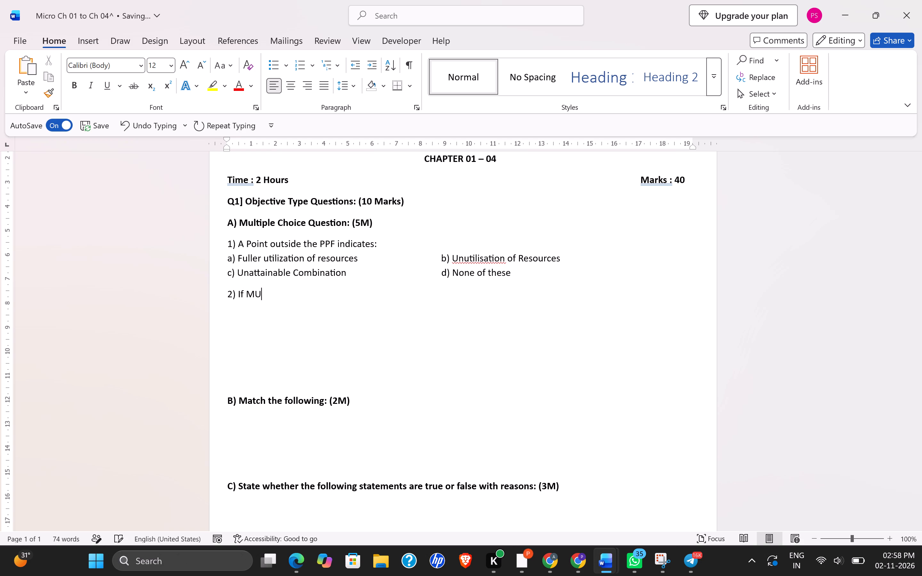
{"action": "key", "text": "x"}
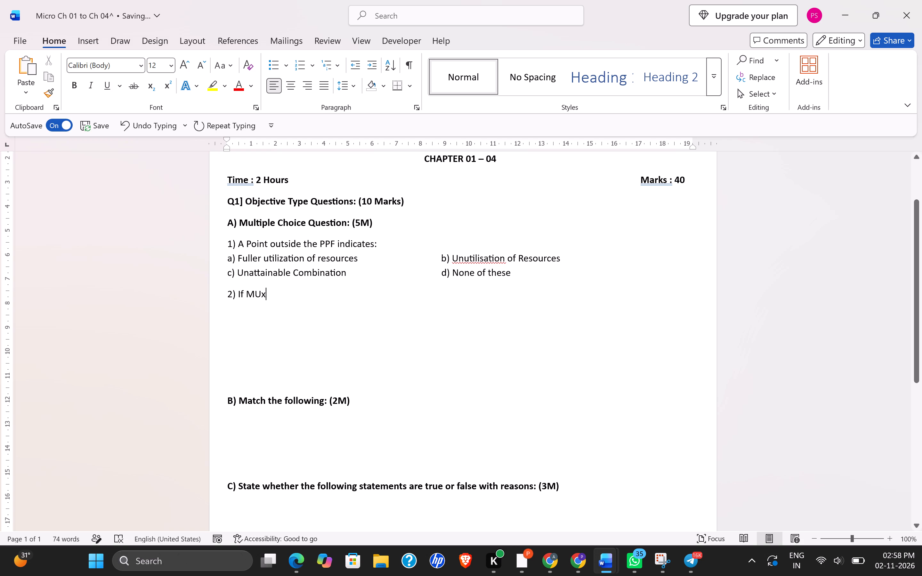
{"action": "key", "text": "BackSpace"}
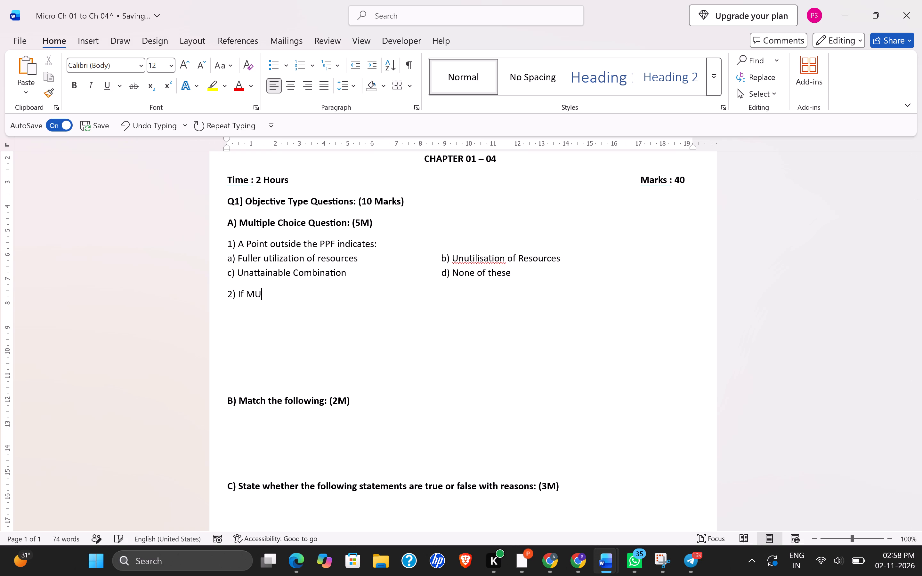
{"action": "key", "text": "y"}
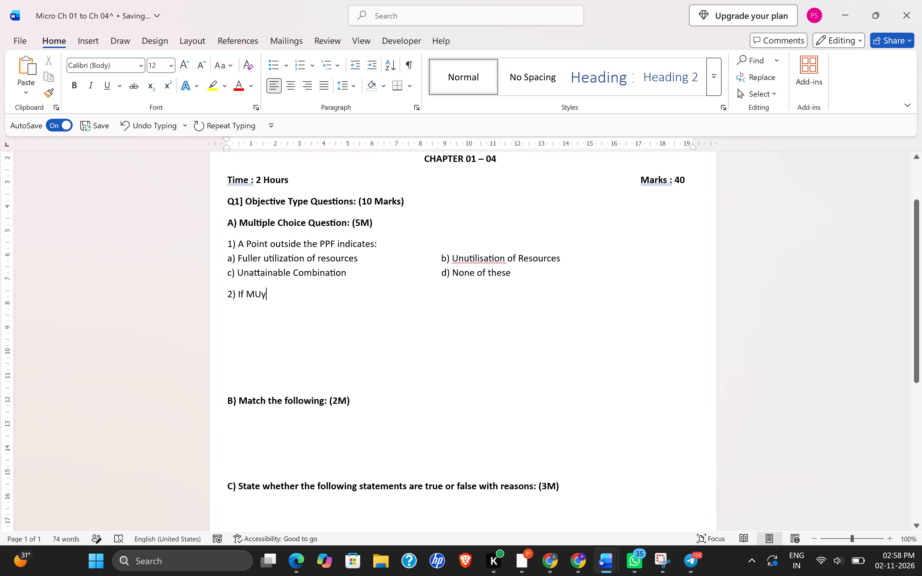
{"action": "left_click_drag", "start_coordinate": [261, 300], "coordinate": [265, 300]}
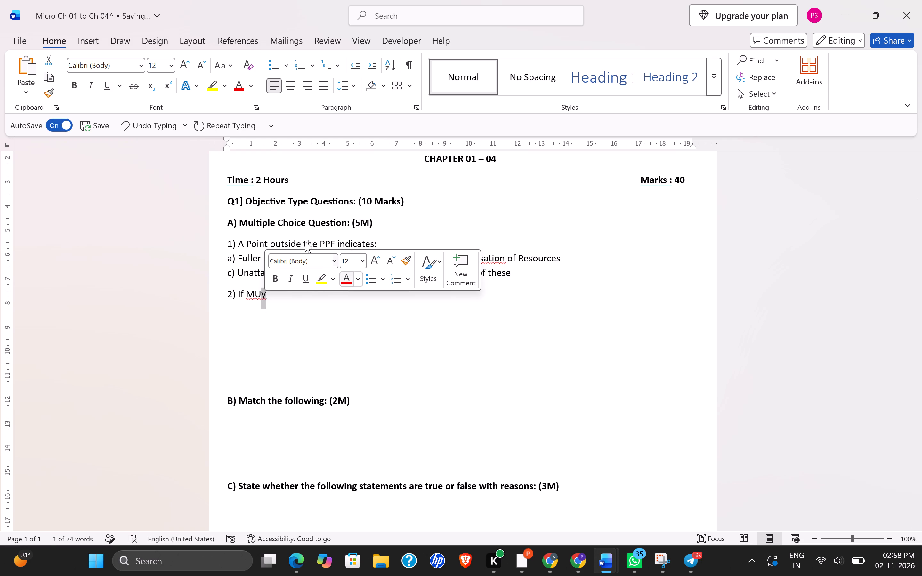
{"action": "left_click", "coordinate": [149, 90]}
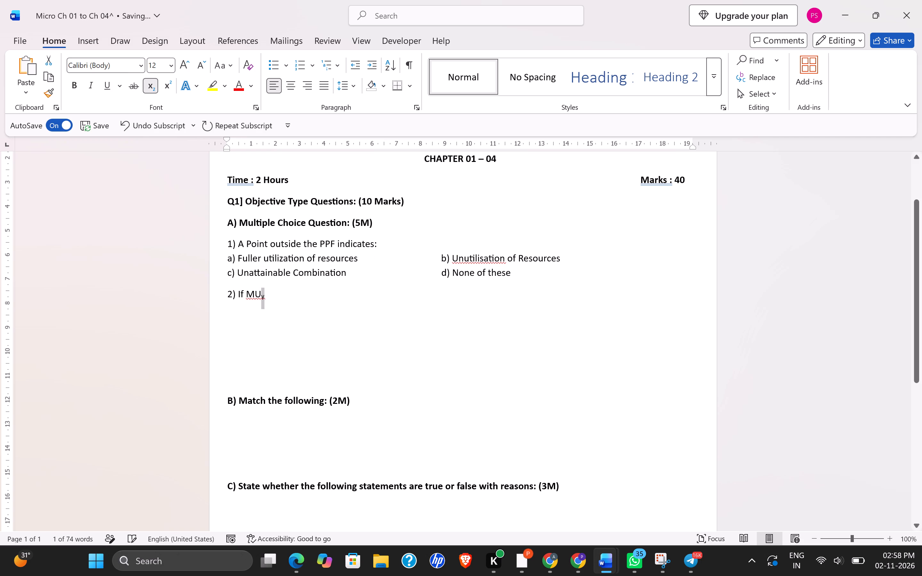
Continue question 2 after MUy in normal, non-subscript text with "= 20;".
{"action": "left_click", "coordinate": [281, 292]}
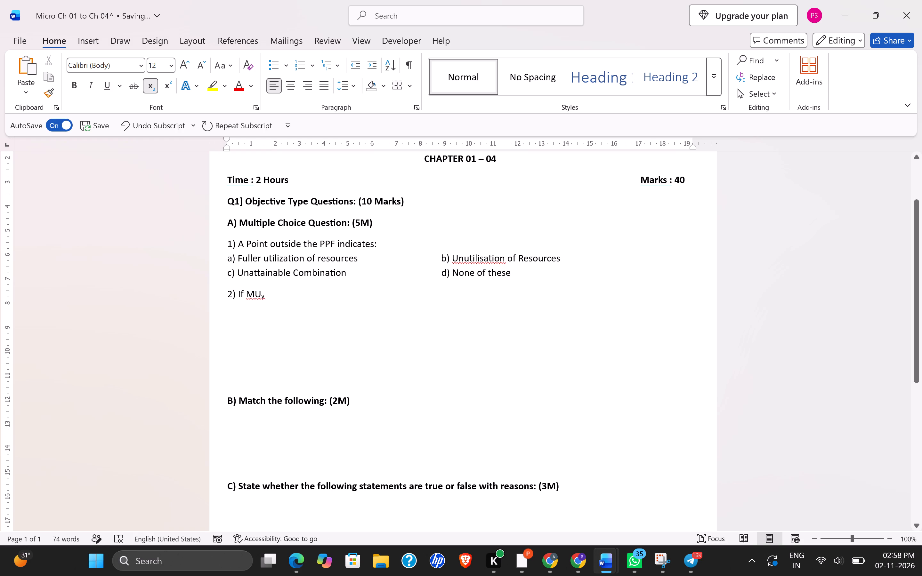
{"action": "key", "text": "space"}
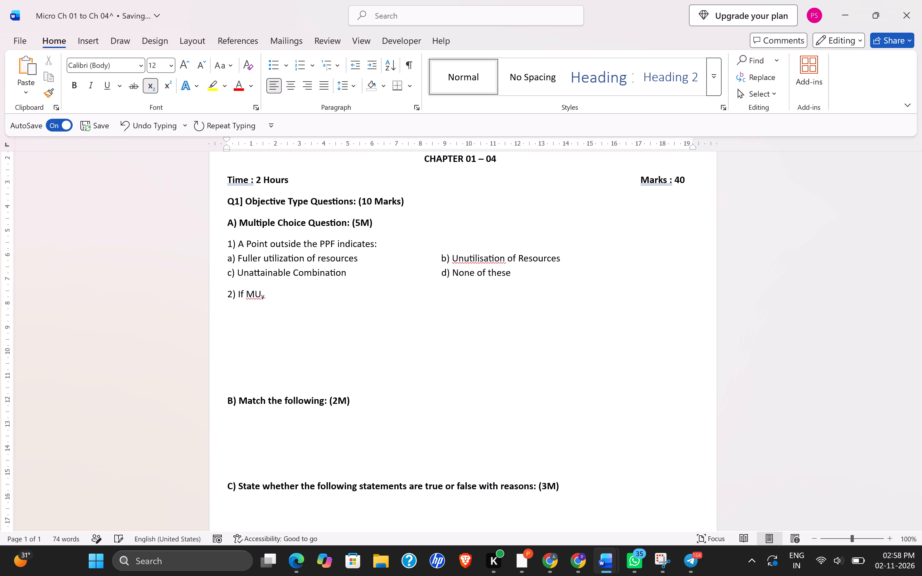
{"action": "key", "text": "BackSpace"}
{"action": "key", "text": "space"}
{"action": "key", "text": "space"}
{"action": "key", "text": "BackSpace"}
{"action": "type", "text": "-"}
{"action": "key", "text": "space"}
{"action": "key", "text": "BackSpace"}
{"action": "key", "text": "BackSpace"}
{"action": "key", "text": "equal"}
{"action": "key", "text": "space"}
{"action": "type", "text": "20"}
{"action": "type", "text": ":"}
{"action": "key", "text": "space"}
{"action": "key", "text": "BackSpace"}
{"action": "key", "text": "BackSpace"}
{"action": "type", "text": ";"}
{"action": "key", "text": "space"}
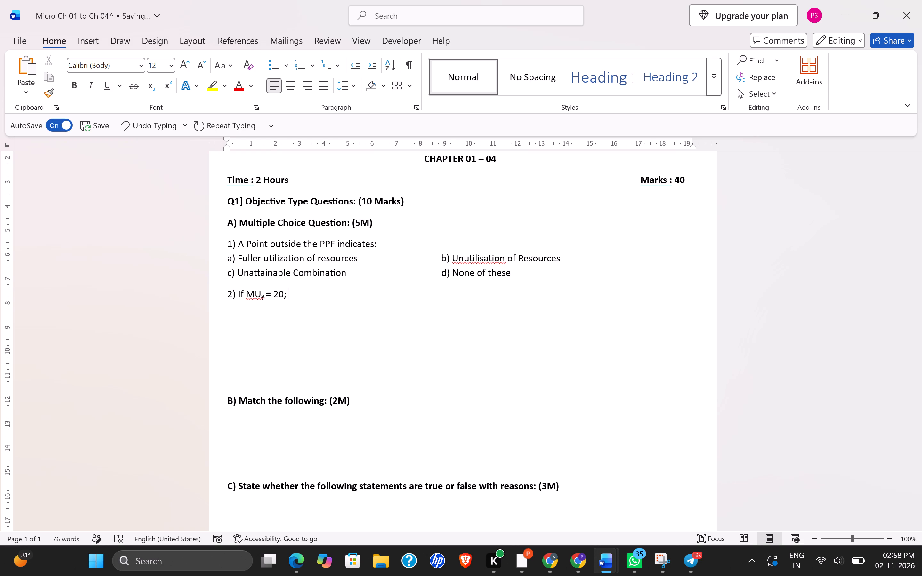
Add "MUx" to question 2, formatting the x as a subscript.
{"action": "type", "text": "Mu"}
{"action": "key", "text": "BackSpace"}
{"action": "key", "text": "shift+u"}
{"action": "key", "text": "x"}
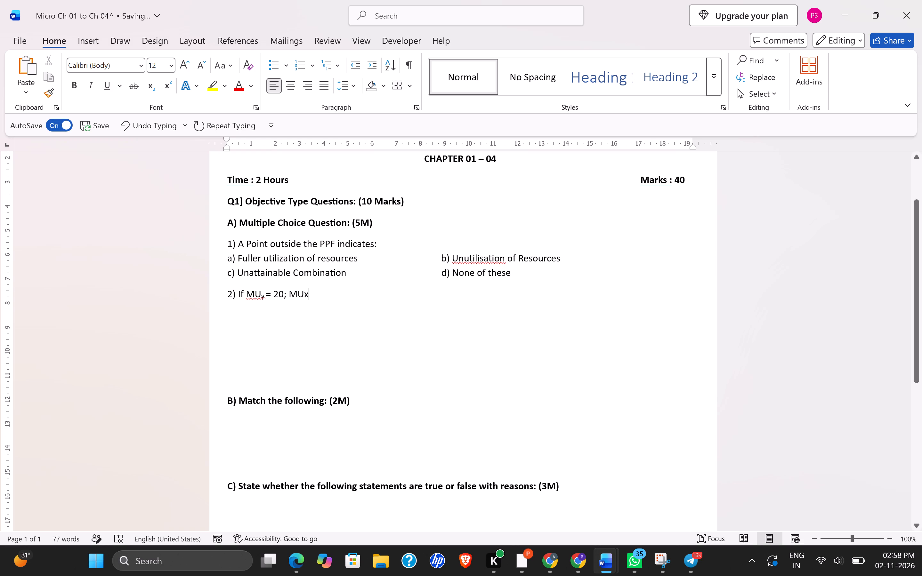
{"action": "left_click_drag", "start_coordinate": [304, 299], "coordinate": [310, 299]}
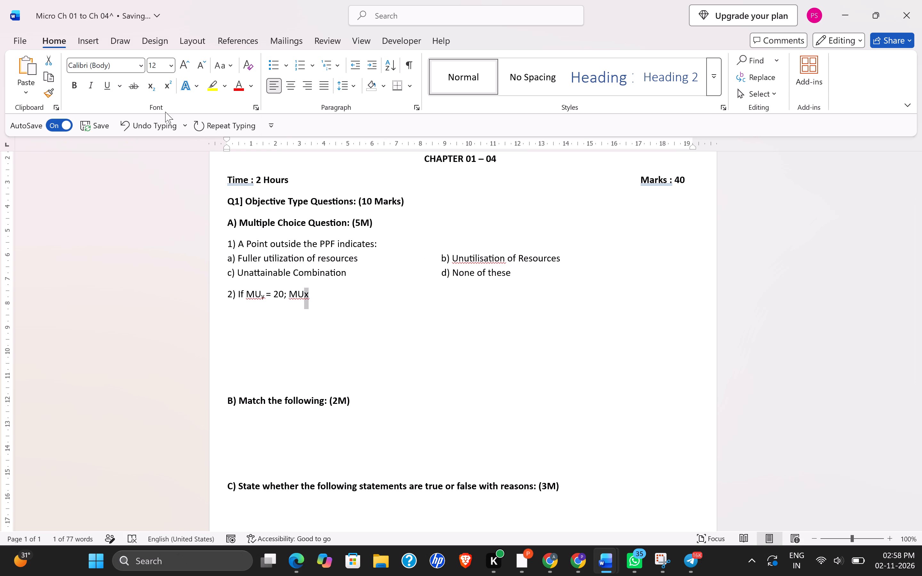
{"action": "left_click", "coordinate": [154, 94]}
{"action": "left_click", "coordinate": [153, 92]}
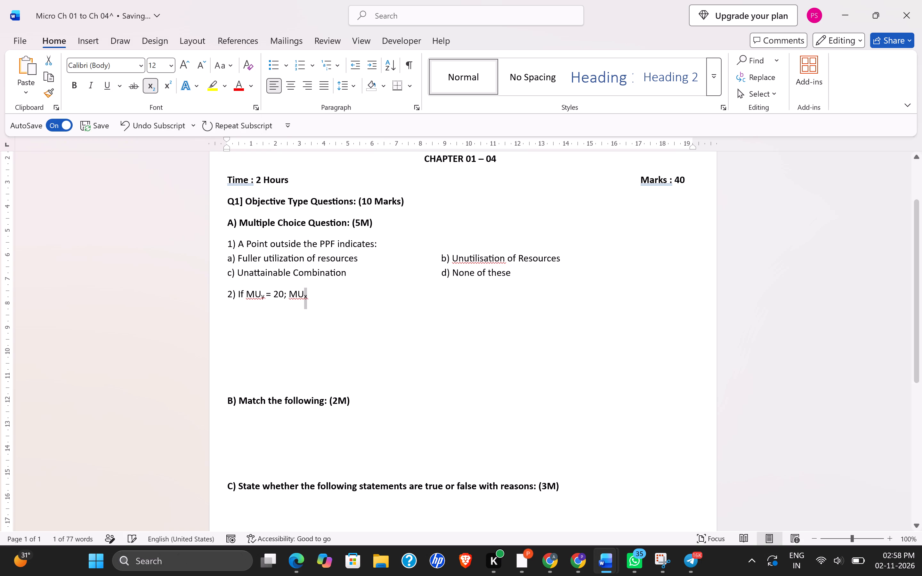
Continue question 2 after MUx in normal, non-subscript text with "= 60;".
{"action": "left_click", "coordinate": [338, 294]}
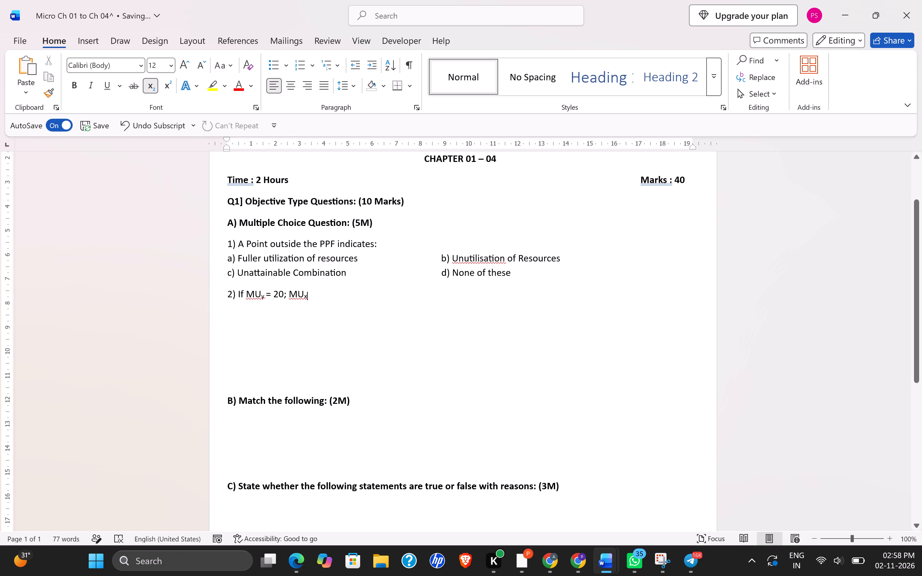
{"action": "key", "text": "space"}
{"action": "key", "text": "space"}
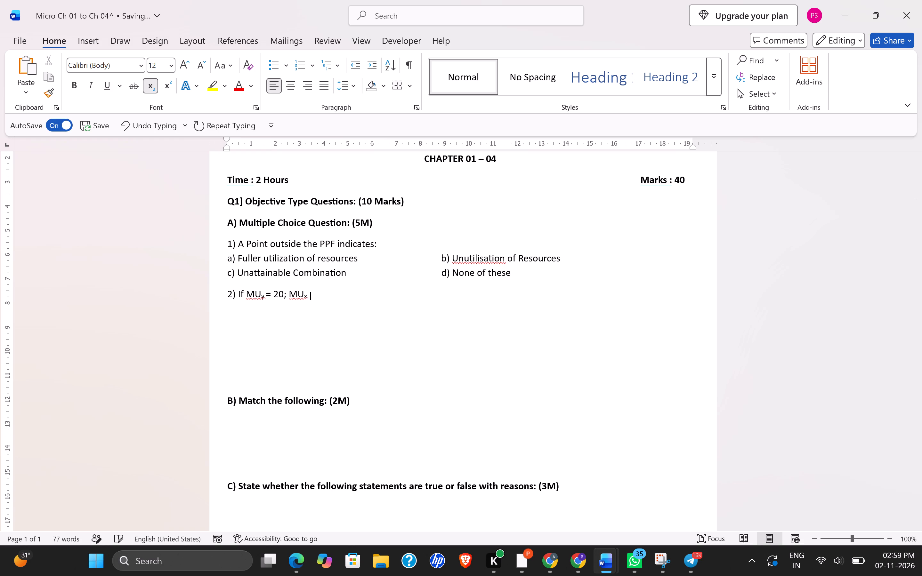
{"action": "key", "text": "space"}
{"action": "key", "text": "BackSpace"}
{"action": "key", "text": "BackSpace"}
{"action": "key", "text": "BackSpace"}
{"action": "key", "text": "space"}
{"action": "key", "text": "equal"}
{"action": "key", "text": "space"}
{"action": "type", "text": "60"}
{"action": "type", "text": ";"}
{"action": "key", "text": "space"}
Add the given price "Price of Y = Rs. 4" to question 2.
{"action": "key", "text": "shift+p"}
{"action": "type", "text": "rice of Y"}
{"action": "key", "text": "space"}
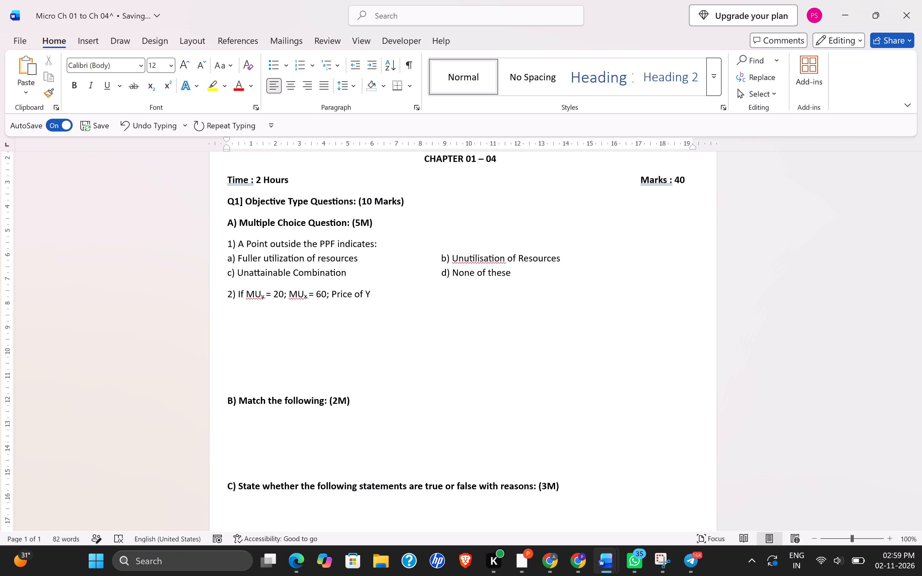
{"action": "key", "text": "minus"}
{"action": "key", "text": "BackSpace"}
{"action": "type", "text": "="}
{"action": "key", "text": "space"}
{"action": "type", "text": "Rs. 4"}
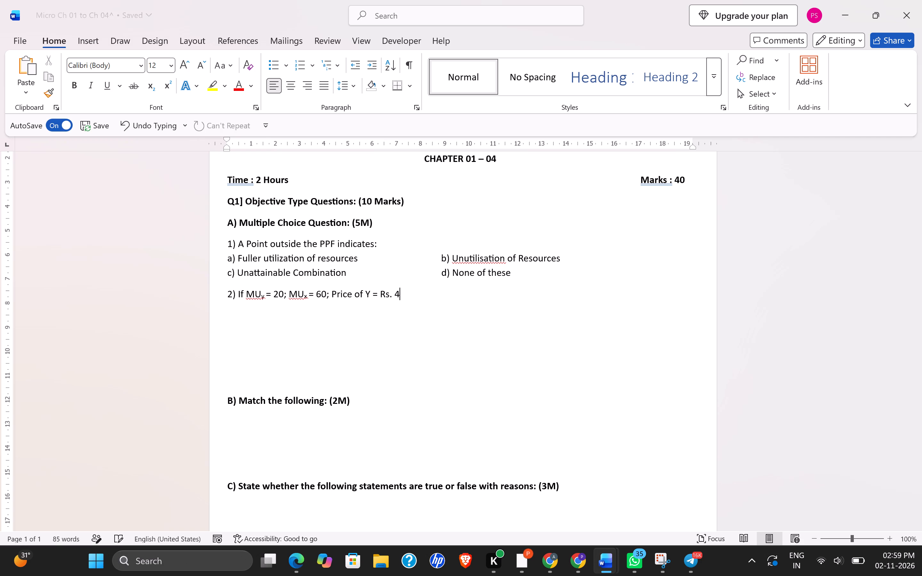
Complete question 2 after the price of Y with ", then what will be the price of X at Equilibrium:".
{"action": "type", "text": ", then what will be the price"}
{"action": "key", "text": "space"}
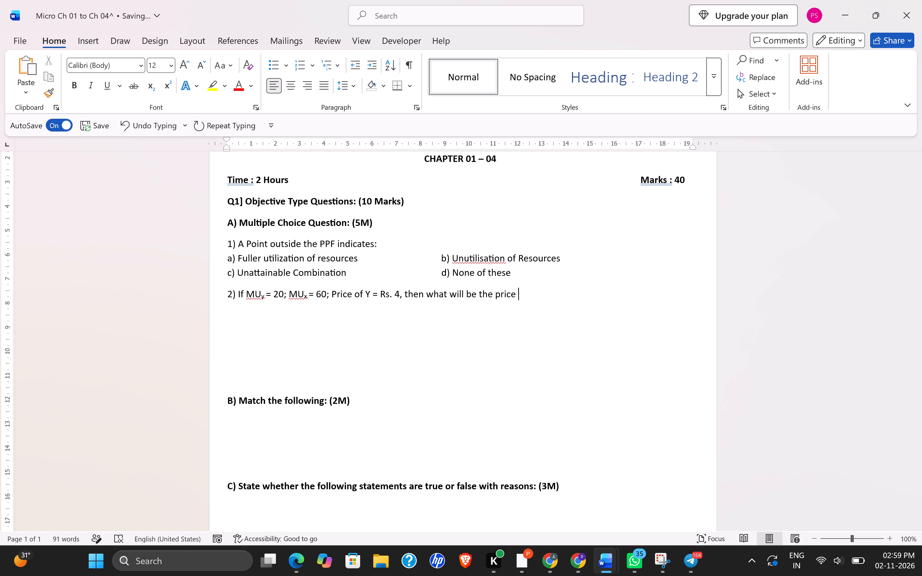
{"action": "type", "text": "of"}
{"action": "key", "text": "space"}
{"action": "type", "text": "X at"}
{"action": "key", "text": "space"}
{"action": "type", "text": "Equilibrium"}
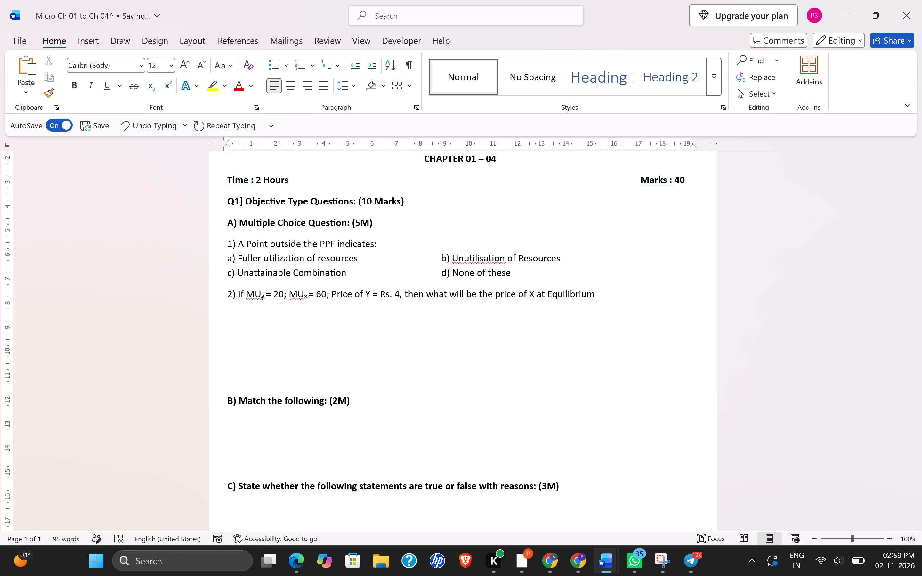
{"action": "key", "text": "shift+colon"}
Add option "a) Rs. 14" on a new line directly below question 2, within the same paragraph.
{"action": "key", "text": "Return"}
{"action": "key", "text": "BackSpace"}
{"action": "key", "text": "shift+Return"}
{"action": "key", "text": "a"}
{"action": "type", "text": ")"}
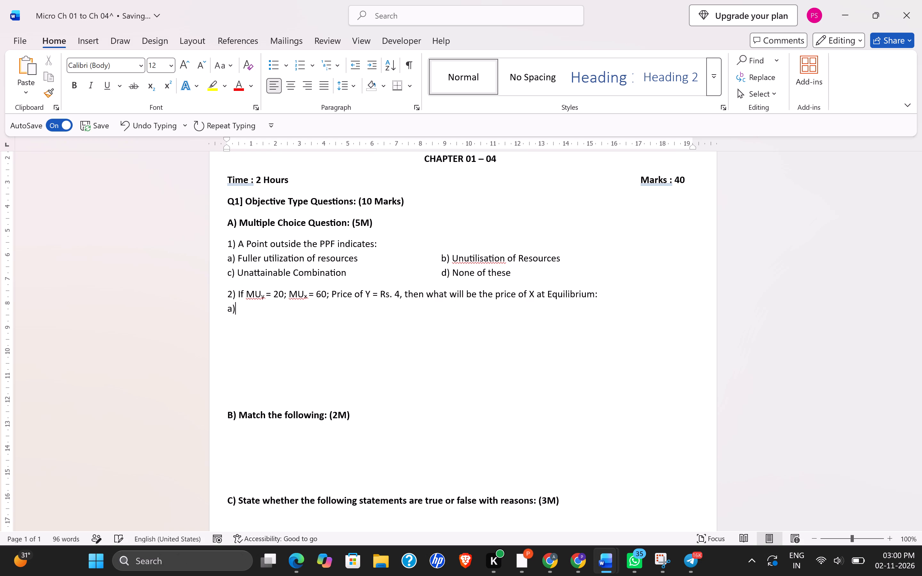
{"action": "key", "text": "space"}
{"action": "type", "text": "RS"}
{"action": "key", "text": "BackSpace"}
{"action": "type", "text": "s."}
{"action": "key", "text": "space"}
{"action": "type", "text": "14"}
Add option "b) Rs. 3" on the same line as option a, spaced to line up under question 1's option b.
{"action": "key", "text": "space"}
{"action": "key", "text": "space"}
{"action": "key", "text": "space"}
{"action": "key", "text": "space"}
{"action": "key", "text": "space"}
{"action": "key", "text": "space"}
{"action": "key", "text": "space"}
{"action": "key", "text": "space"}
{"action": "key", "text": "space"}
{"action": "key", "text": "space"}
{"action": "key", "text": "space"}
{"action": "key", "text": "space"}
{"action": "key", "text": "space"}
{"action": "key", "text": "space"}
{"action": "key", "text": "space"}
{"action": "key", "text": "space"}
{"action": "key", "text": "space"}
{"action": "key", "text": "space"}
{"action": "key", "text": "space"}
{"action": "key", "text": "space"}
{"action": "key", "text": "space"}
{"action": "key", "text": "space"}
{"action": "key", "text": "space"}
{"action": "key", "text": "space"}
{"action": "key", "text": "space"}
{"action": "key", "text": "BackSpace"}
{"action": "key", "text": "BackSpace"}
{"action": "key", "text": "BackSpace"}
{"action": "key", "text": "BackSpace"}
{"action": "key", "text": "BackSpace"}
{"action": "key", "text": "b"}
{"action": "type", "text": ")"}
{"action": "key", "text": "space"}
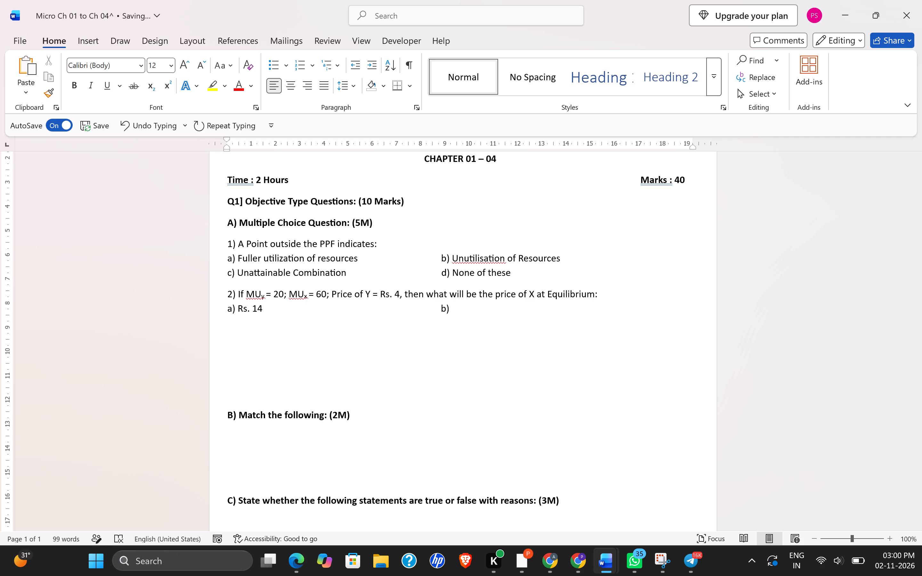
{"action": "key", "text": "shift+e"}
{"action": "key", "text": "BackSpace"}
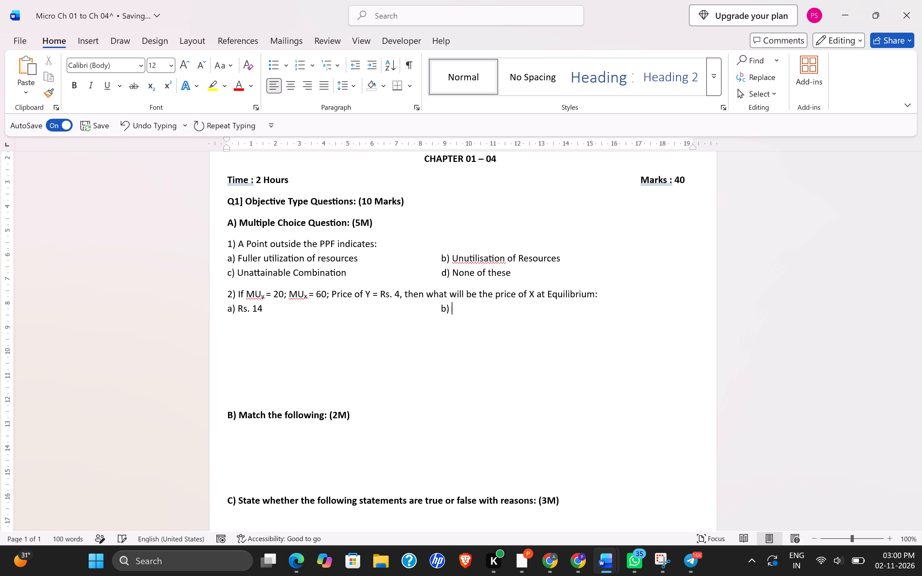
{"action": "type", "text": "Rs.3"}
{"action": "key", "text": "Left"}
{"action": "key", "text": "space"}
Add option "c) Rs. 12" after option b on the same line, separated by a wide gap.
{"action": "left_click", "coordinate": [511, 316]}
{"action": "key", "text": "space"}
{"action": "key", "text": "space"}
{"action": "key", "text": "space"}
{"action": "key", "text": "space"}
{"action": "key", "text": "space"}
{"action": "key", "text": "space"}
{"action": "key", "text": "space"}
{"action": "key", "text": "space"}
{"action": "key", "text": "space"}
{"action": "key", "text": "space"}
{"action": "key", "text": "space"}
{"action": "key", "text": "space"}
{"action": "key", "text": "space"}
{"action": "key", "text": "space"}
{"action": "key", "text": "space"}
{"action": "key", "text": "space"}
{"action": "key", "text": "space"}
{"action": "key", "text": "space"}
{"action": "key", "text": "space"}
{"action": "key", "text": "space"}
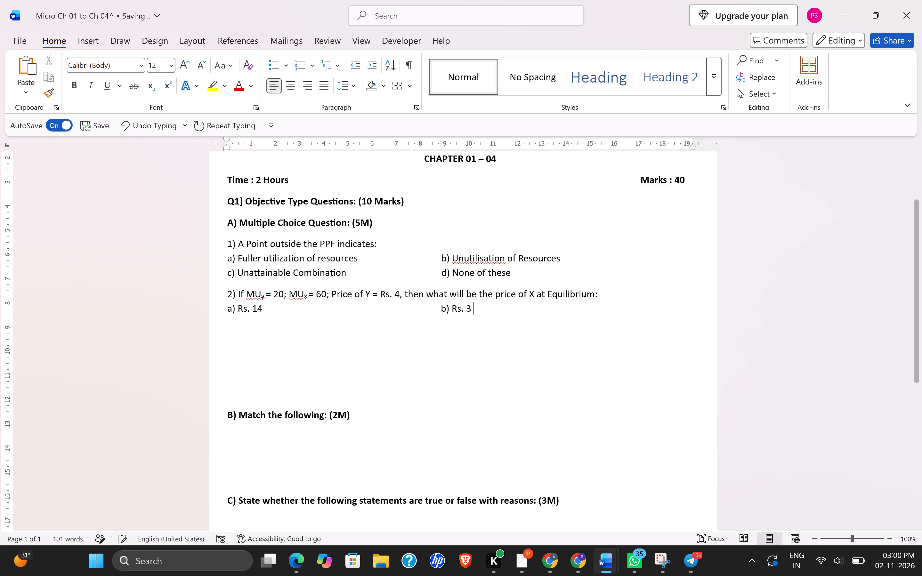
{"action": "type", "text": "c)"}
{"action": "key", "text": "space"}
{"action": "type", "text": "Rs."}
{"action": "key", "text": "space"}
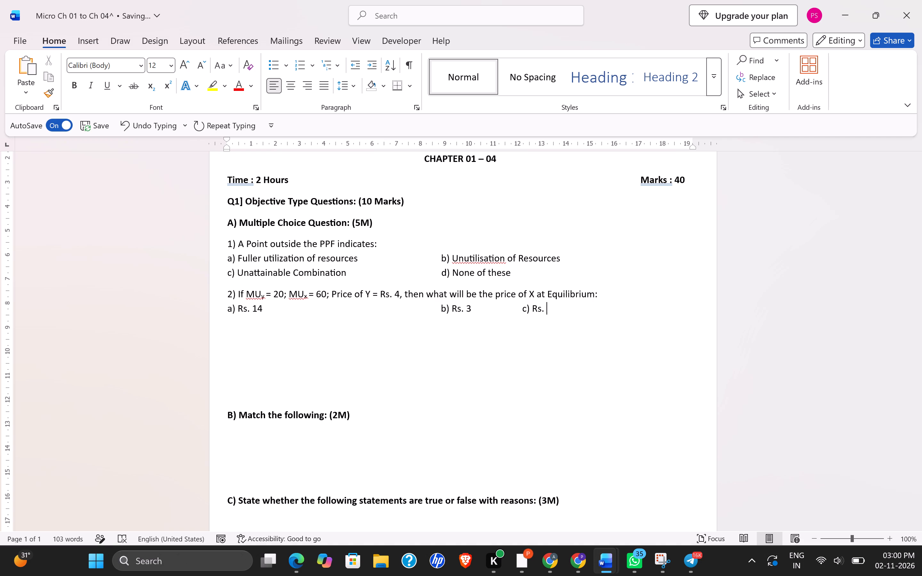
{"action": "type", "text": "12"}
Add option "d) Rs. 4" after option c on the same line, leaving a gap between them.
{"action": "key", "text": "space"}
{"action": "key", "text": "space"}
{"action": "key", "text": "space"}
{"action": "key", "text": "space"}
{"action": "key", "text": "space"}
{"action": "key", "text": "space"}
{"action": "key", "text": "space"}
{"action": "key", "text": "space"}
{"action": "key", "text": "space"}
{"action": "key", "text": "space"}
{"action": "key", "text": "space"}
{"action": "key", "text": "space"}
{"action": "key", "text": "shift+d"}
{"action": "key", "text": "BackSpace"}
{"action": "type", "text": "d) Rs."}
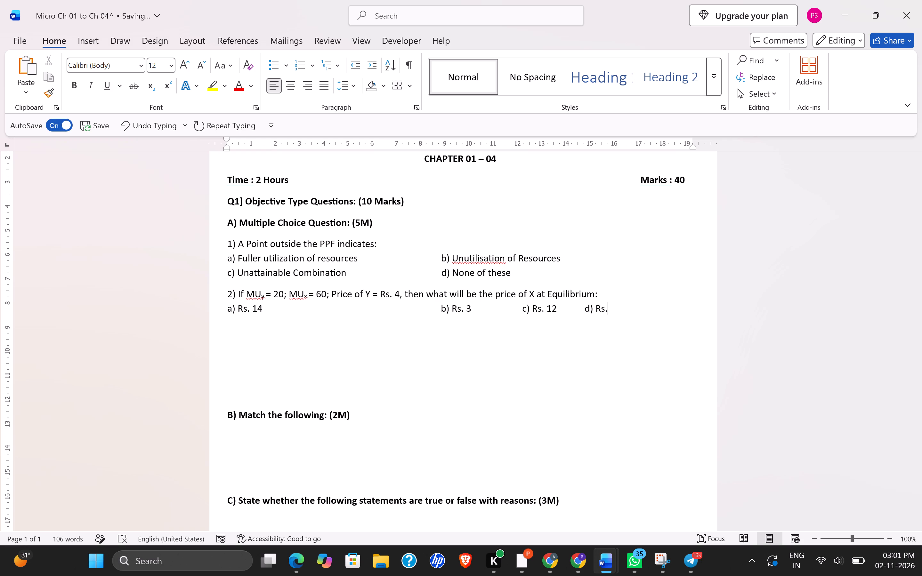
{"action": "key", "text": "4"}
{"action": "key", "text": "Left"}
{"action": "key", "text": "space"}
Shorten the gap between options a and b of question 2 by about half.
{"action": "left_click", "coordinate": [442, 312]}
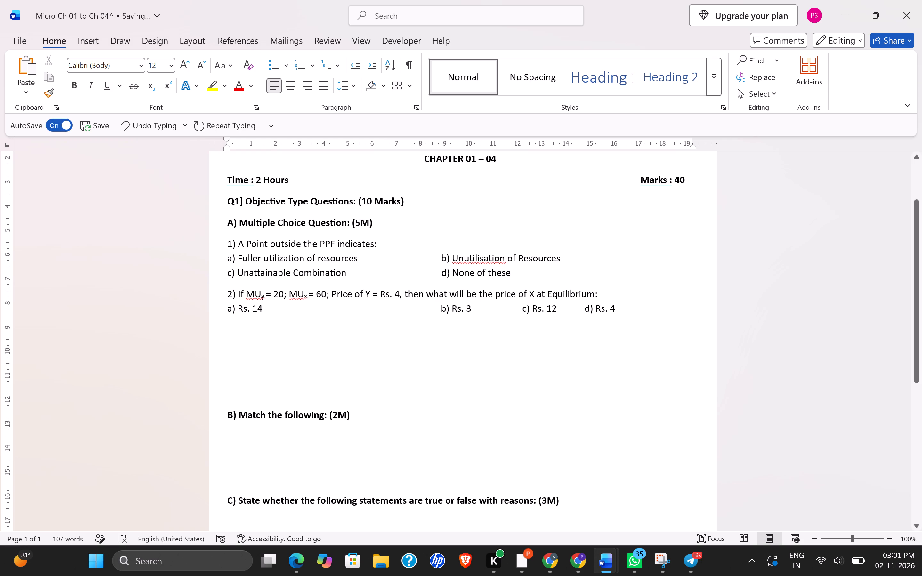
{"action": "key", "text": "BackSpace"}
{"action": "key", "text": "BackSpace"}
{"action": "key", "text": "BackSpace"}
{"action": "key", "text": "BackSpace"}
{"action": "key", "text": "BackSpace"}
{"action": "key", "text": "BackSpace"}
{"action": "key", "text": "BackSpace"}
{"action": "key", "text": "BackSpace"}
{"action": "key", "text": "BackSpace"}
{"action": "key", "text": "BackSpace"}
{"action": "key", "text": "BackSpace"}
{"action": "key", "text": "BackSpace"}
{"action": "key", "text": "BackSpace"}
{"action": "key", "text": "BackSpace"}
{"action": "key", "text": "BackSpace"}
{"action": "key", "text": "BackSpace"}
{"action": "key", "text": "BackSpace"}
{"action": "key", "text": "BackSpace"}
{"action": "key", "text": "BackSpace"}
{"action": "key", "text": "BackSpace"}
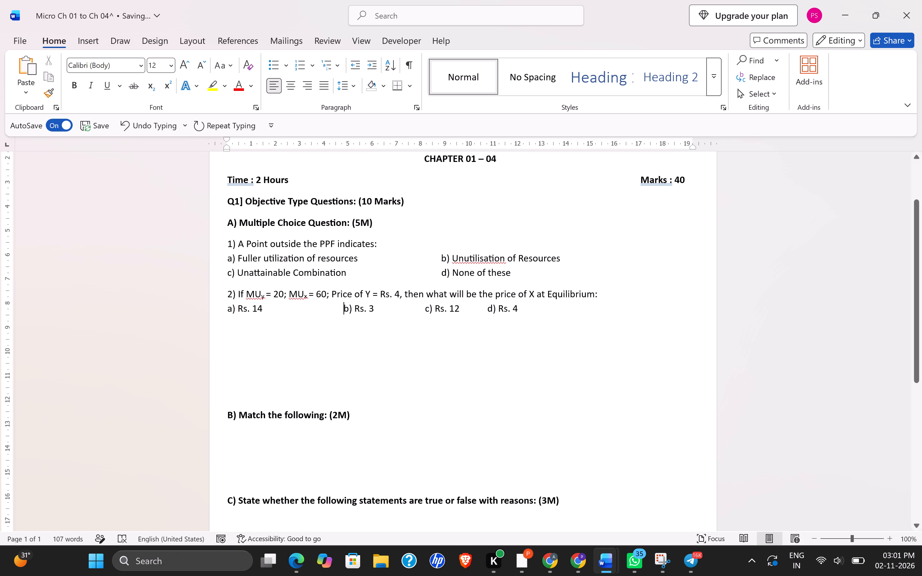
Widen the gap between options b and c of question 2 to roughly match the a–b spacing.
{"action": "left_click", "coordinate": [421, 311]}
{"action": "key", "text": "space"}
{"action": "key", "text": "space"}
{"action": "key", "text": "space"}
{"action": "key", "text": "space"}
{"action": "key", "text": "space"}
{"action": "key", "text": "space"}
{"action": "key", "text": "space"}
{"action": "key", "text": "space"}
{"action": "key", "text": "space"}
{"action": "key", "text": "space"}
{"action": "key", "text": "space"}
{"action": "key", "text": "space"}
{"action": "key", "text": "space"}
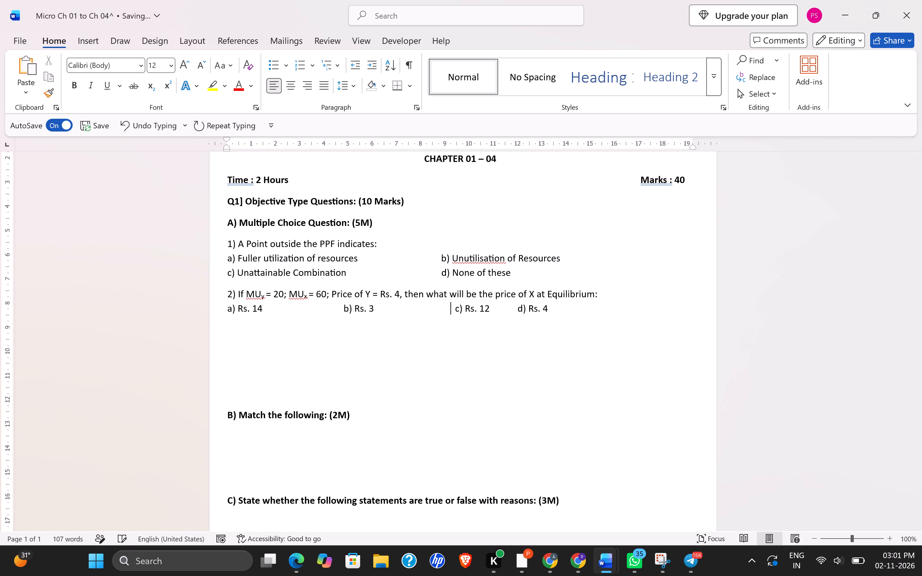
Widen the gap between options c and d of question 2 so all four options are roughly evenly spaced.
{"action": "left_click", "coordinate": [508, 310]}
{"action": "key", "text": "space"}
{"action": "key", "text": "space"}
{"action": "key", "text": "space"}
{"action": "key", "text": "space"}
{"action": "key", "text": "space"}
{"action": "key", "text": "space"}
{"action": "key", "text": "space"}
{"action": "key", "text": "space"}
{"action": "key", "text": "space"}
{"action": "key", "text": "space"}
{"action": "key", "text": "space"}
{"action": "key", "text": "space"}
{"action": "key", "text": "space"}
{"action": "key", "text": "space"}
{"action": "key", "text": "space"}
{"action": "key", "text": "space"}
{"action": "key", "text": "space"}
{"action": "key", "text": "space"}
{"action": "key", "text": "space"}
Widen the gap between options a and b of question 2 by six spaces.
{"action": "left_click", "coordinate": [338, 311]}
{"action": "key", "text": "space"}
{"action": "key", "text": "space"}
{"action": "key", "text": "space"}
{"action": "key", "text": "space"}
{"action": "key", "text": "space"}
{"action": "key", "text": "space"}
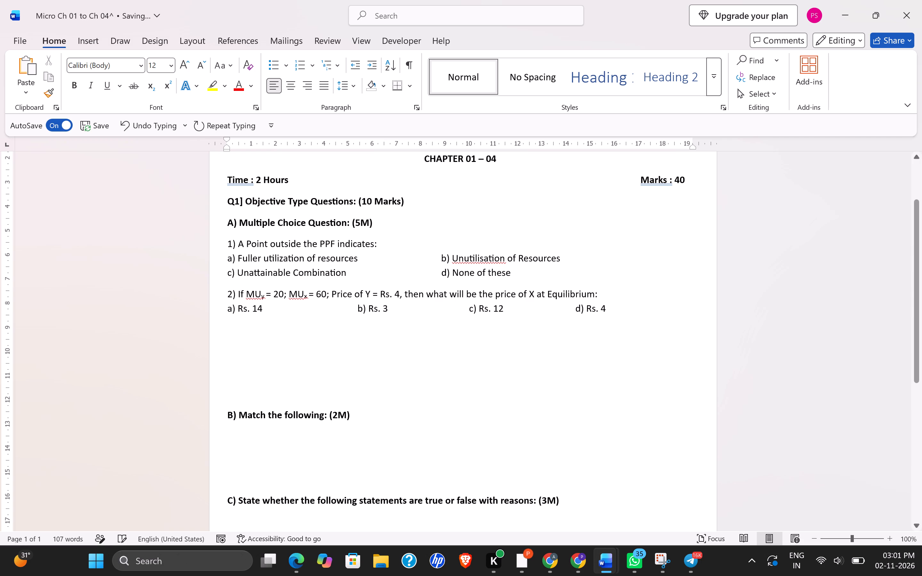
Widen the gap between options b and c of question 2 by eight spaces, roughly matching the a–b gap.
{"action": "left_click", "coordinate": [462, 309]}
{"action": "key", "text": "space"}
{"action": "key", "text": "space"}
{"action": "key", "text": "space"}
{"action": "key", "text": "space"}
{"action": "key", "text": "space"}
{"action": "key", "text": "space"}
{"action": "key", "text": "space"}
{"action": "key", "text": "space"}
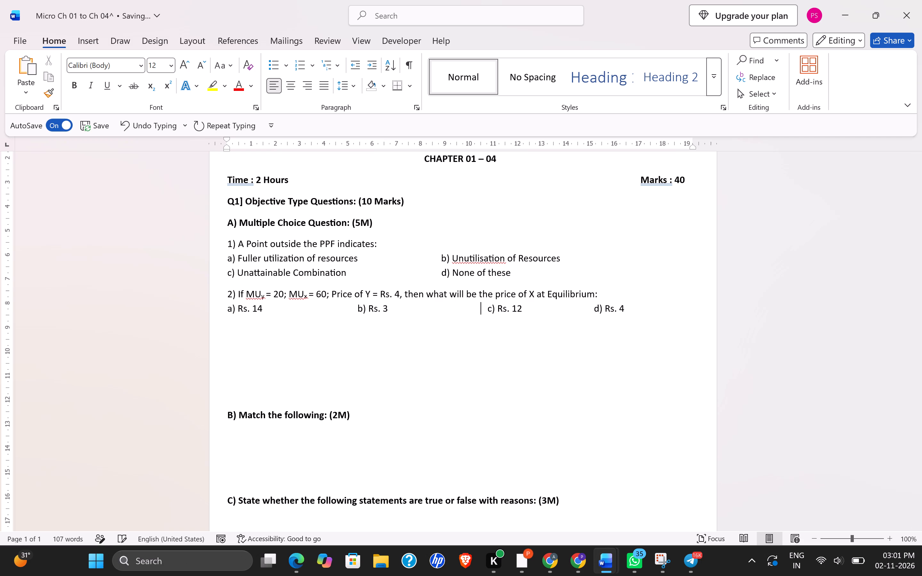
Widen the gap between options c and d of question 2 slightly, bringing it close to the other option gaps.
{"action": "left_click", "coordinate": [581, 311]}
{"action": "key", "text": "space"}
{"action": "key", "text": "space"}
{"action": "key", "text": "space"}
{"action": "key", "text": "space"}
{"action": "key", "text": "space"}
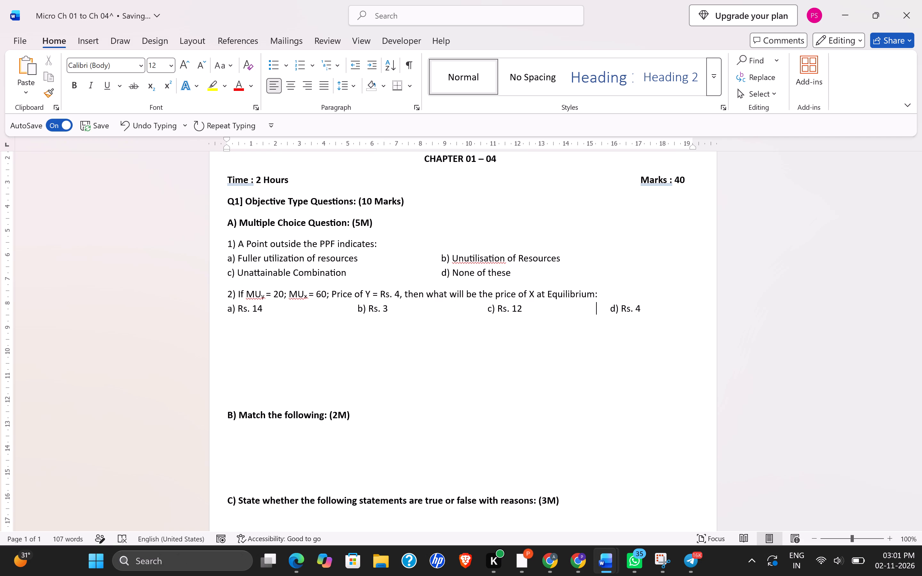